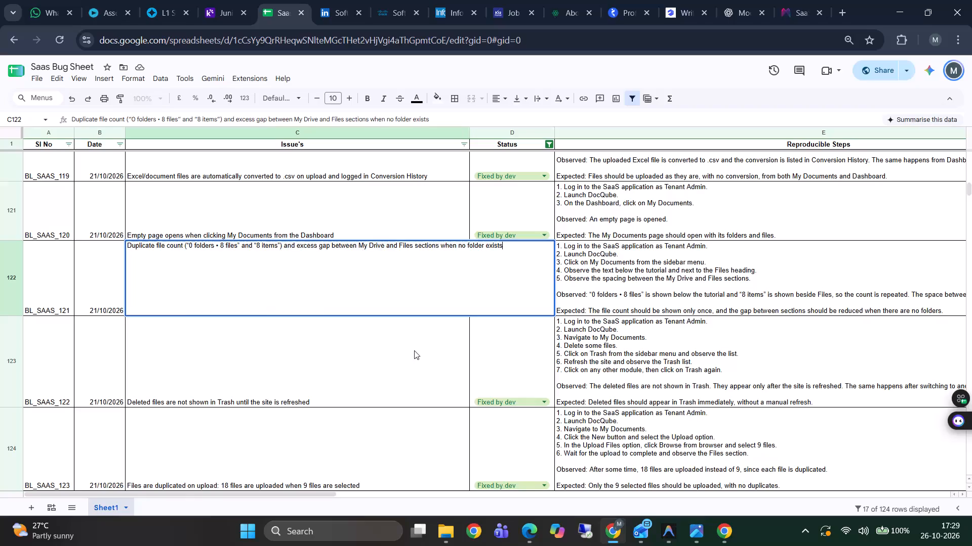
Leave the issue cell and switch to DocQube in Microsoft Edge, opening My Documents in a maximised window.
left_click(414, 350)
left_click(409, 298)
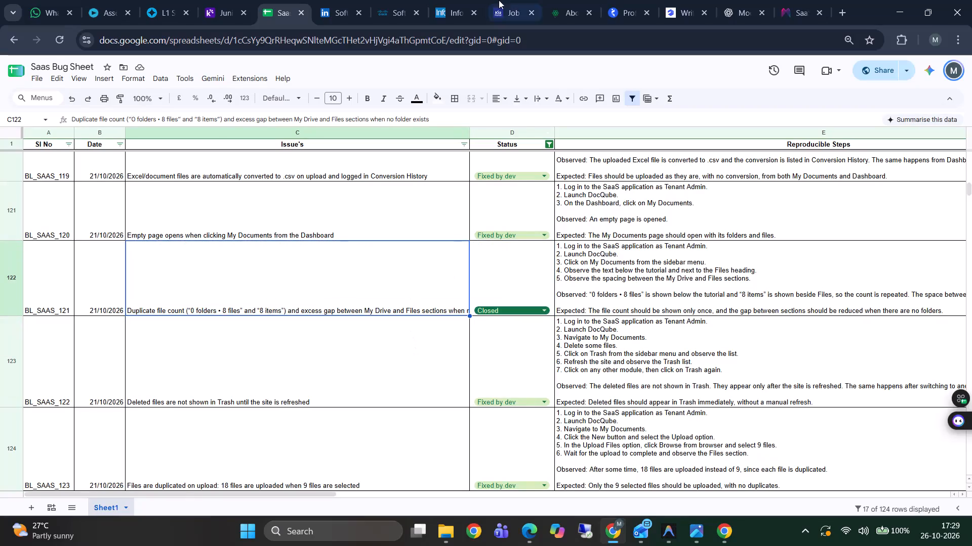
left_click(523, 505)
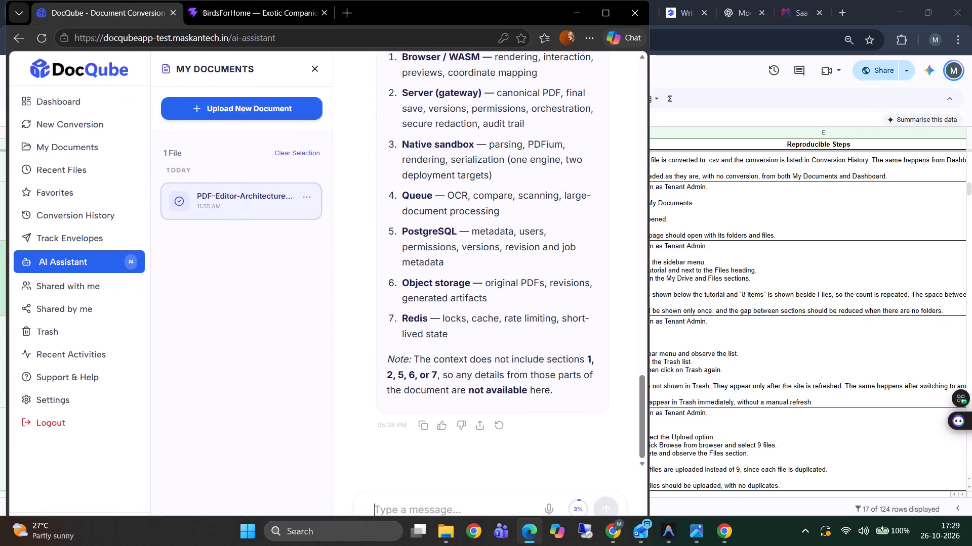
left_click(89, 141)
left_click(605, 14)
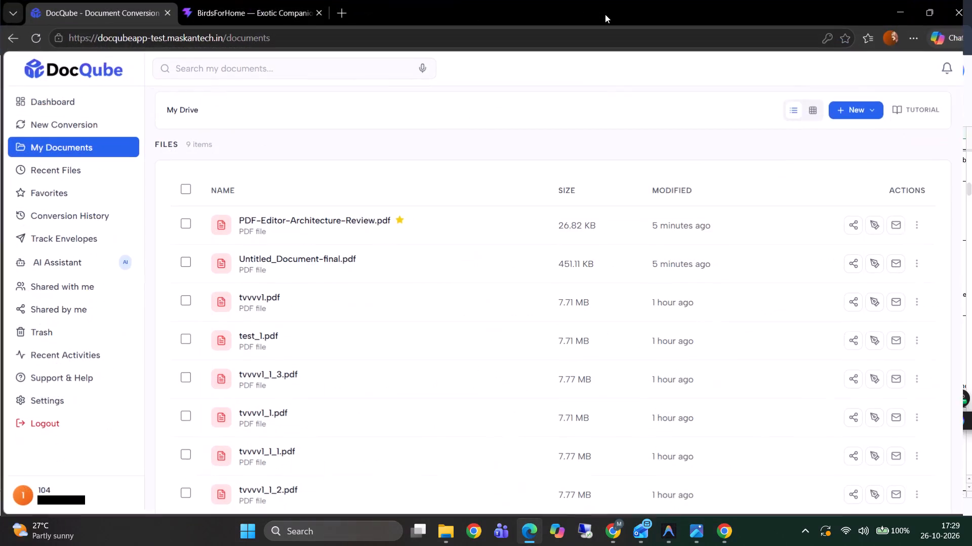
Create a folder named 120 in My Drive, and open it to check its contents before returning to My Drive.
left_click(861, 106)
left_click(794, 132)
left_click(421, 299)
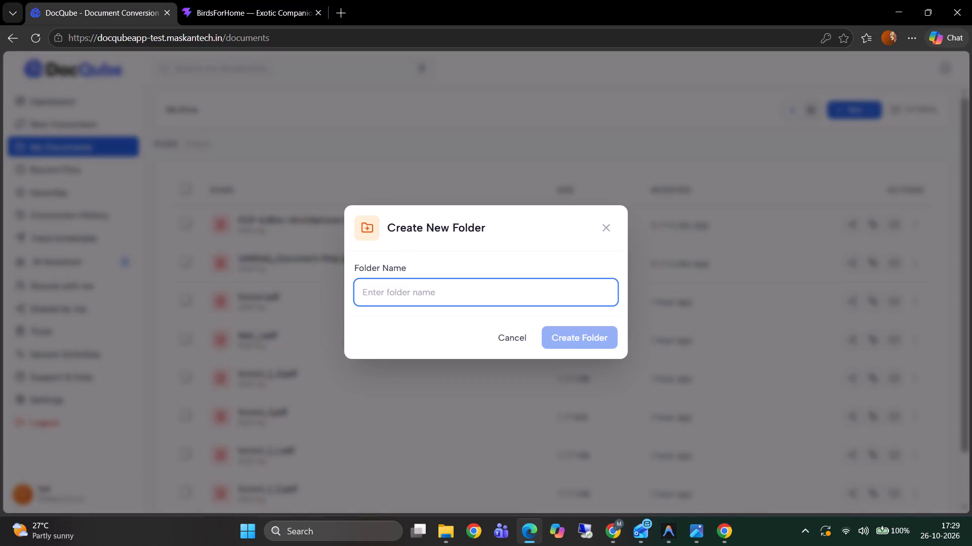
type("120")
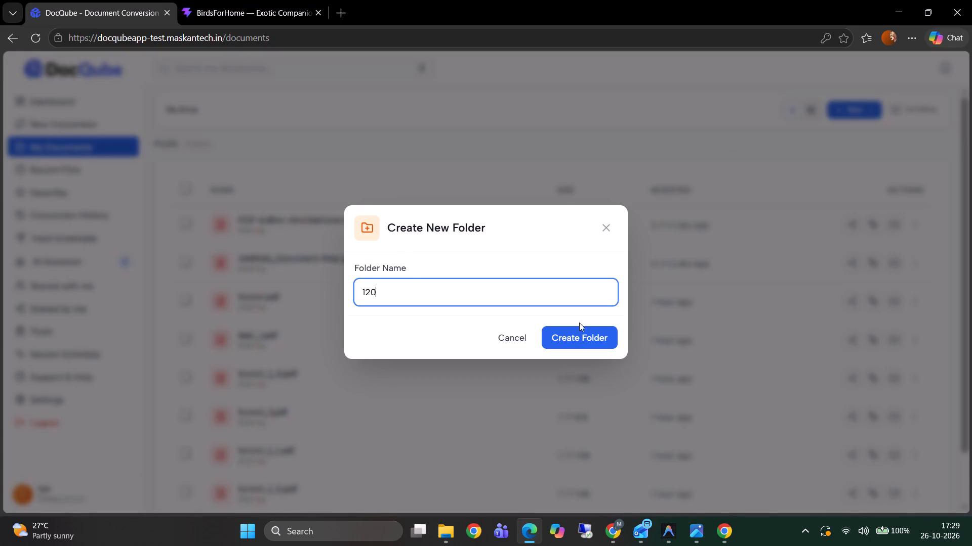
left_click(576, 336)
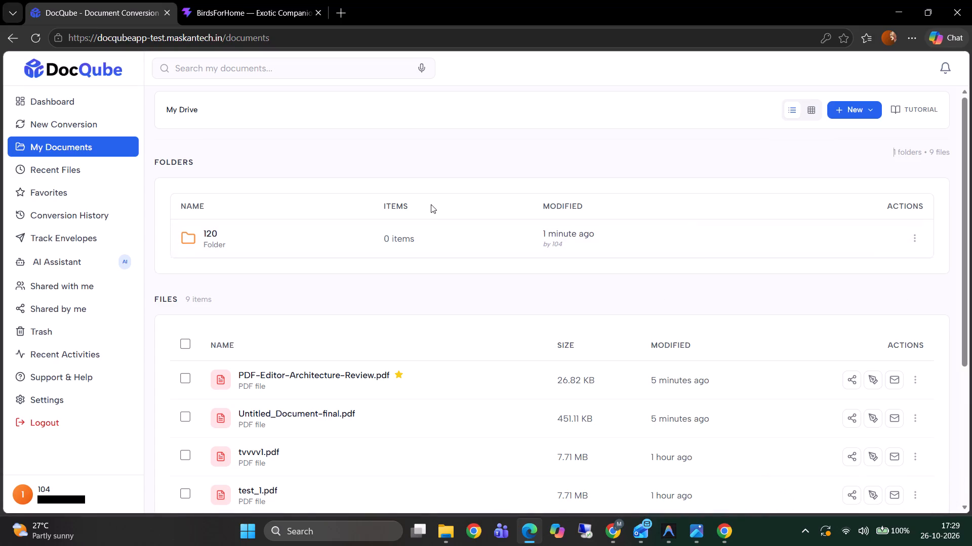
double_click(435, 235)
left_click(651, 227)
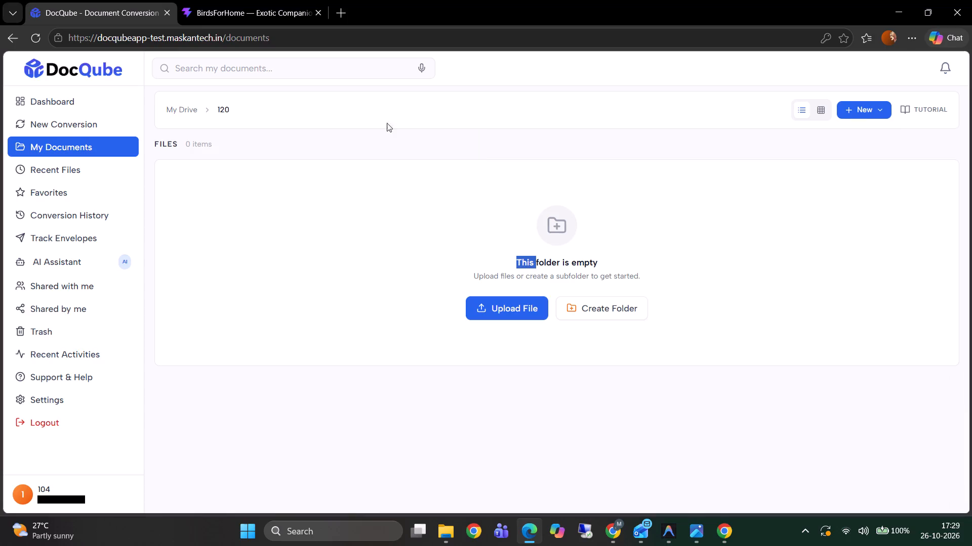
left_click(182, 111)
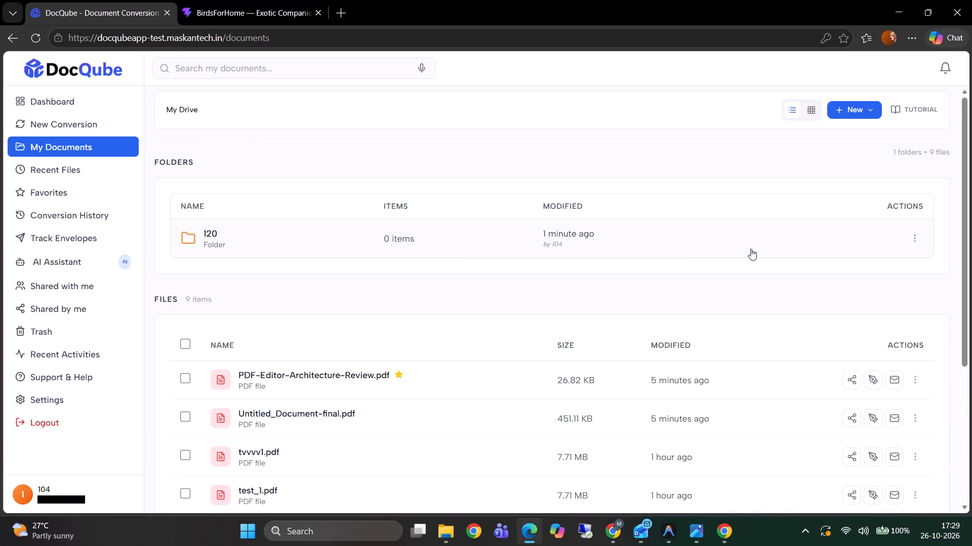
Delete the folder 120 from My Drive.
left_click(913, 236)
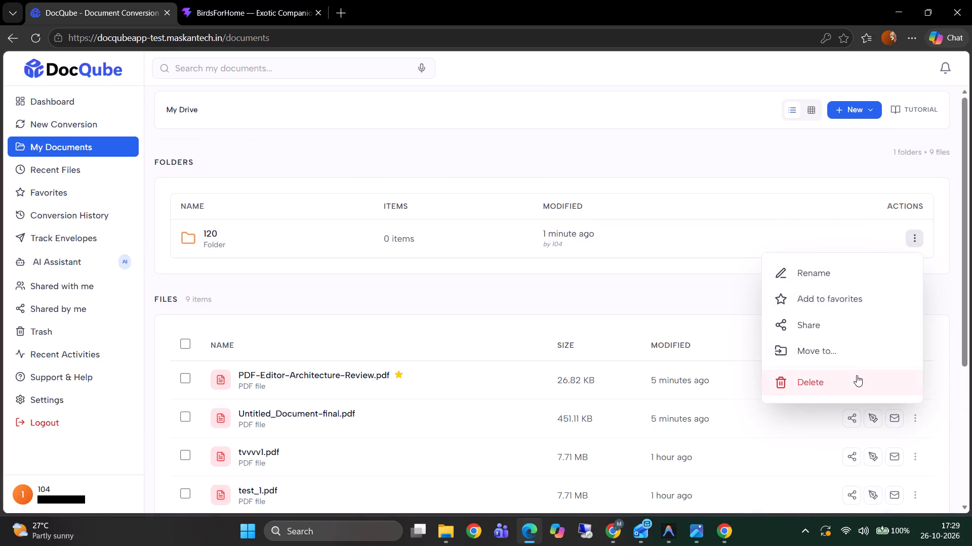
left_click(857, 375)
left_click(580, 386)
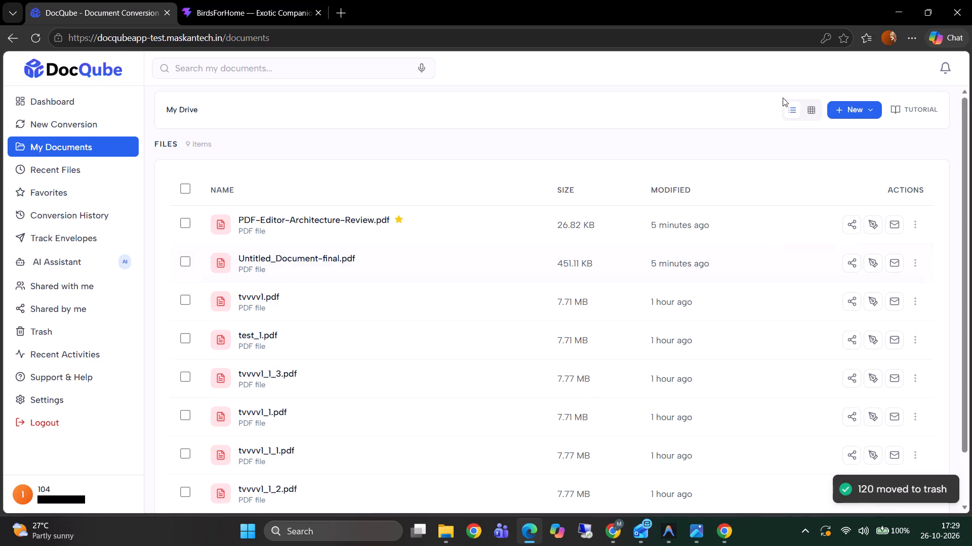
Consult bug BL_SAAS_122 in the Saas Bug Sheet and delete PDF-Editor-Architecture-Review.pdf and Untitled_Document-final.pdf from DocQube's My Documents.
left_click(895, 0)
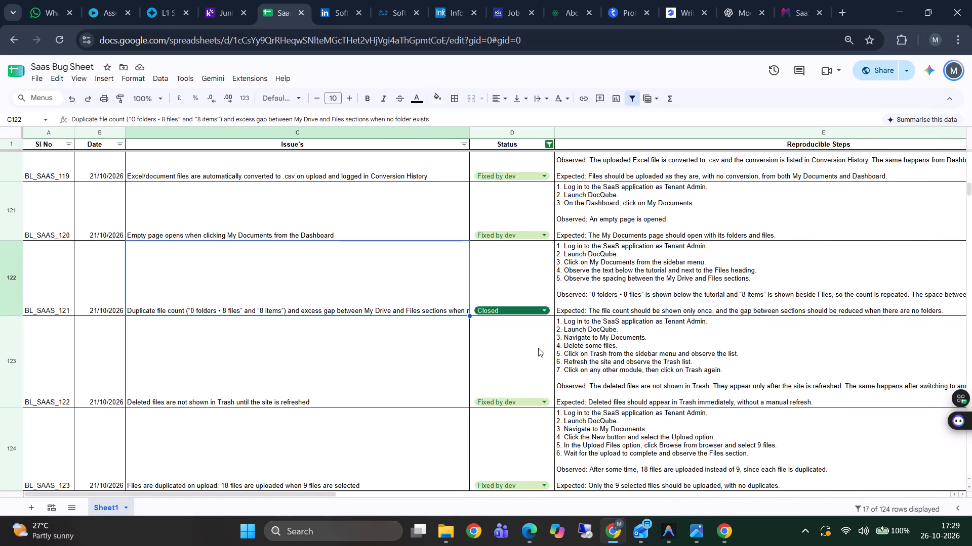
scroll(538, 348, "down", 1)
scroll(382, 305, "up", 1)
left_click(352, 345)
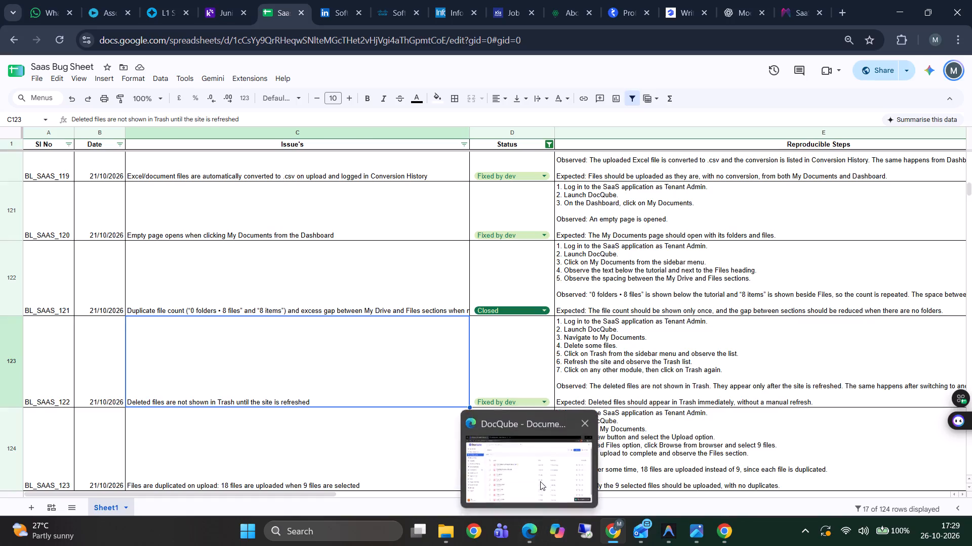
left_click(540, 481)
scroll(566, 333, "down", 1)
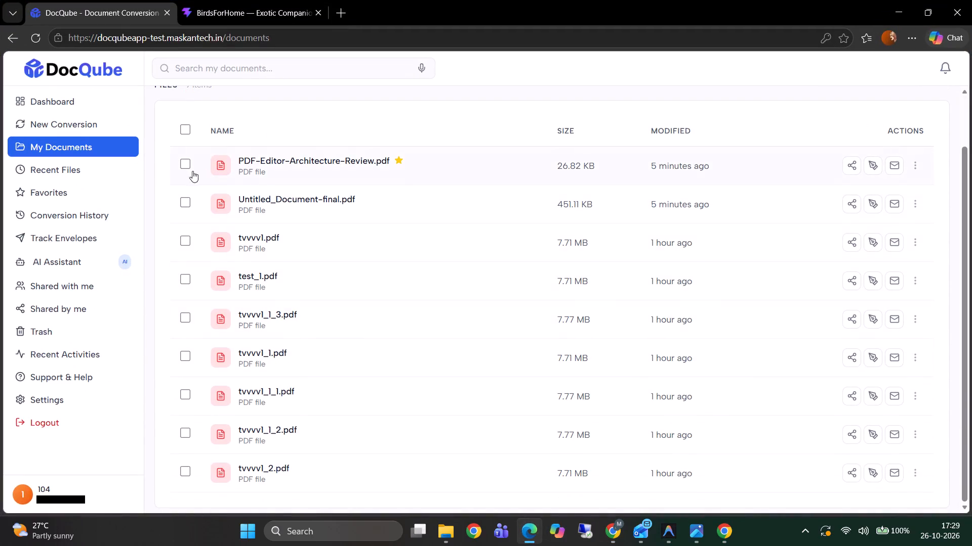
left_click(186, 164)
left_click(180, 205)
scroll(581, 202, "up", 2)
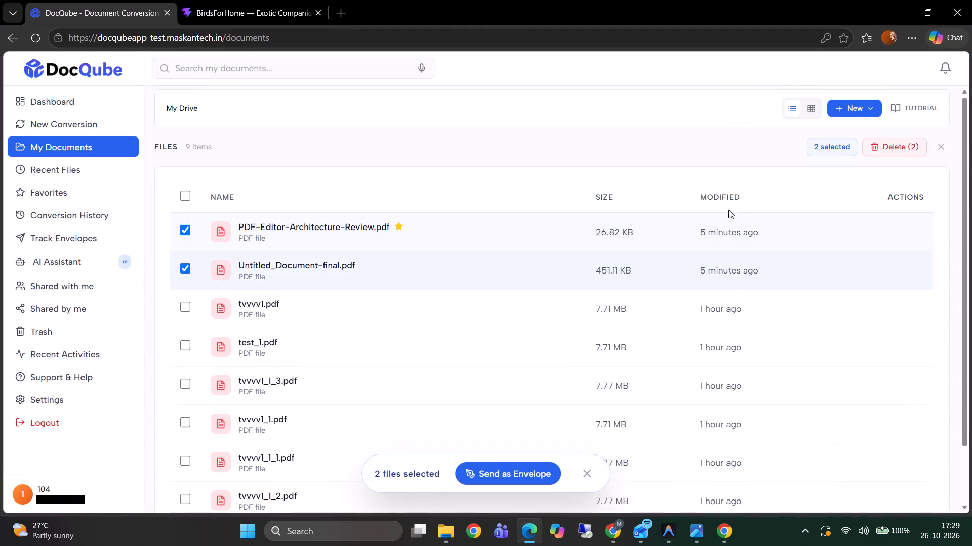
left_click(897, 147)
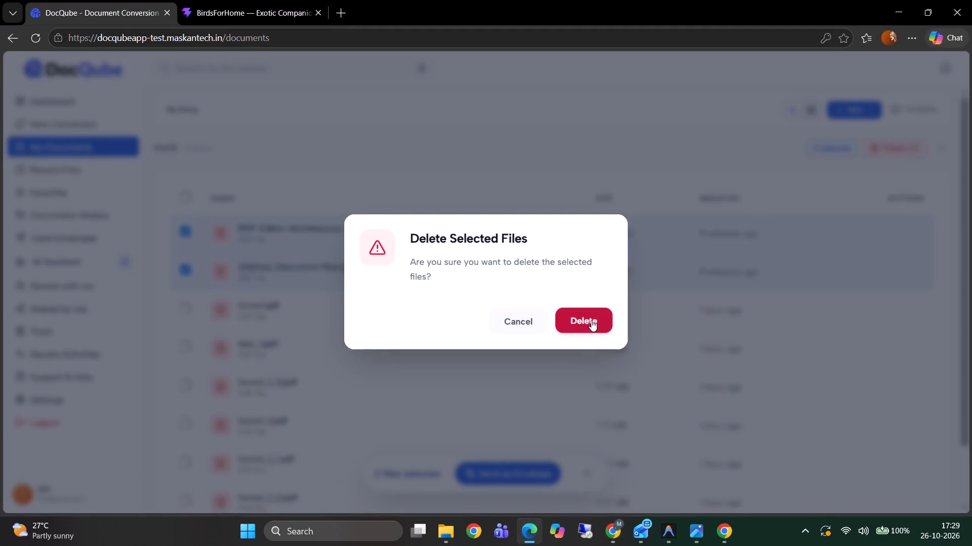
left_click(591, 320)
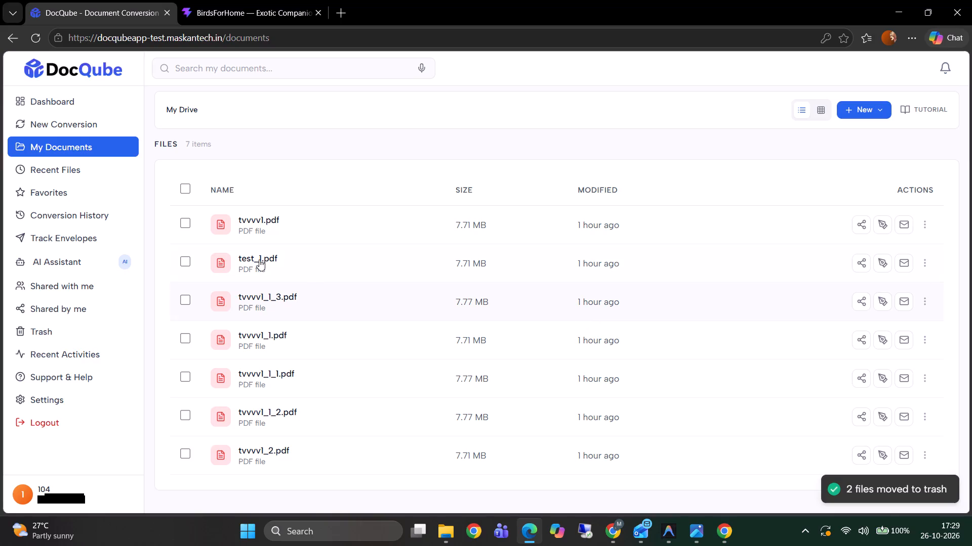
Check the Trash list for the deleted items, including after visiting other modules and after refreshing the site.
left_click(54, 336)
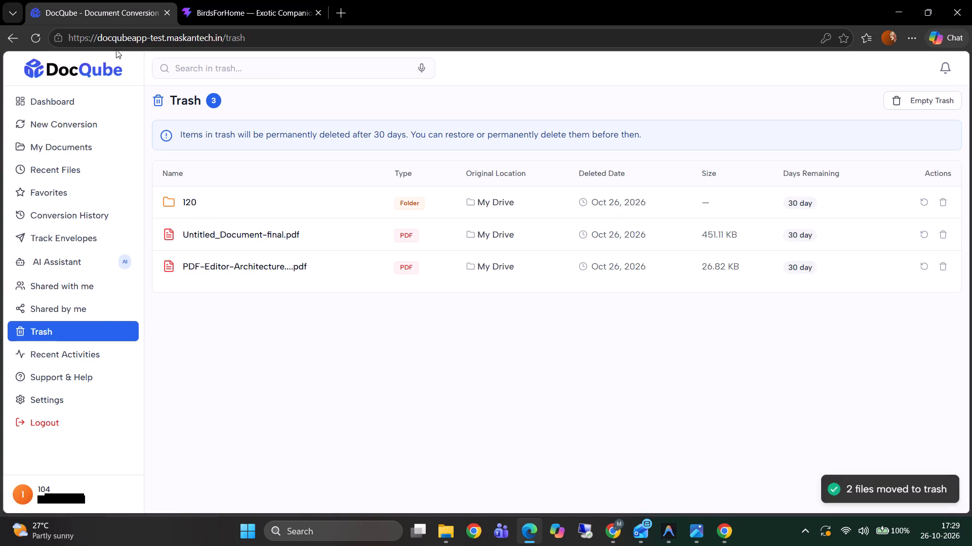
left_click(71, 97)
left_click(53, 249)
left_click(54, 270)
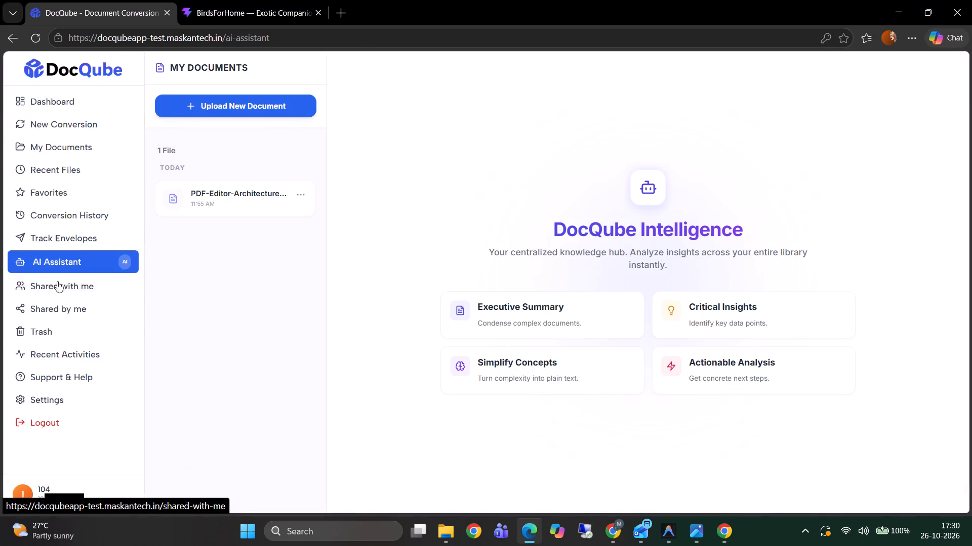
left_click(51, 337)
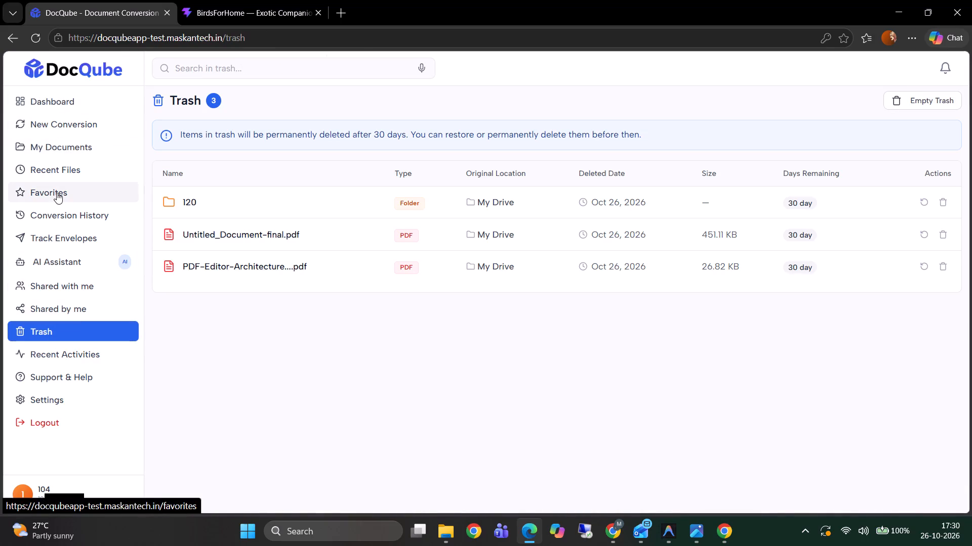
left_click(38, 40)
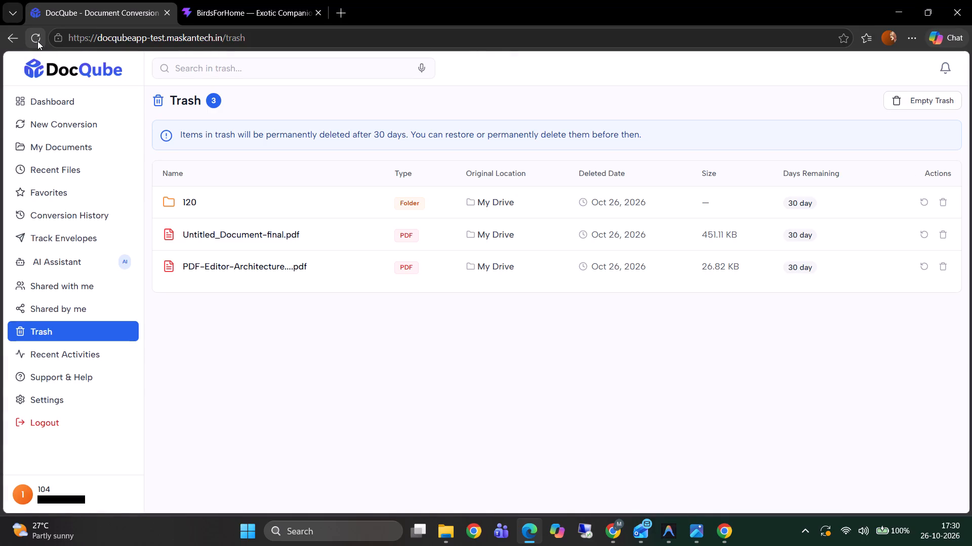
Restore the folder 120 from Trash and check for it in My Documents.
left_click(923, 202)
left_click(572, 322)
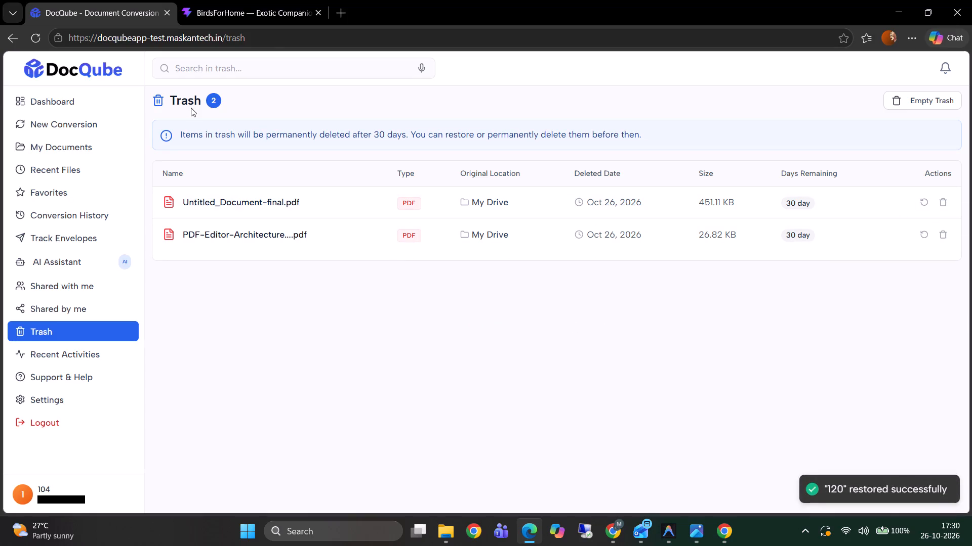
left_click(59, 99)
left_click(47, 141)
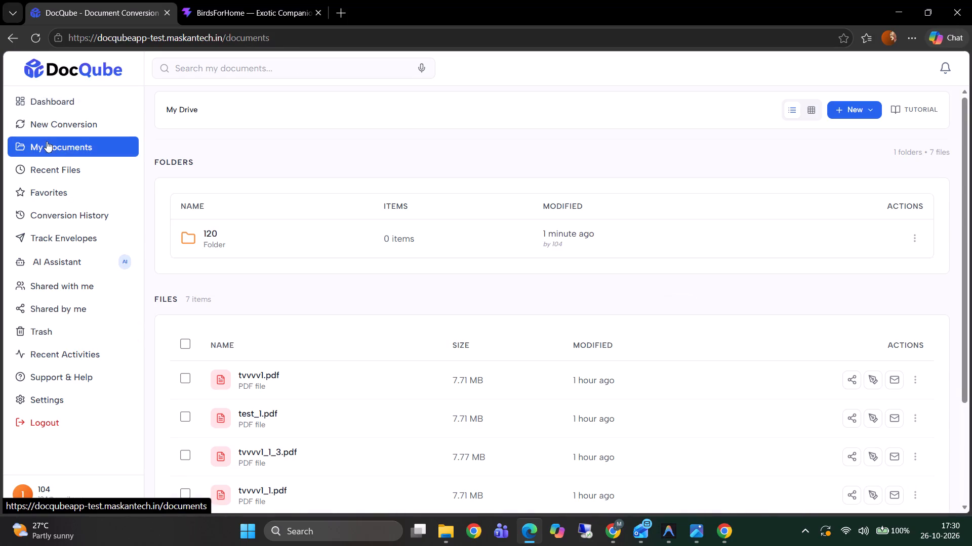
Delete the folder 120 from My Drive and check the Trash, Dashboard and My Documents pages.
left_click(909, 234)
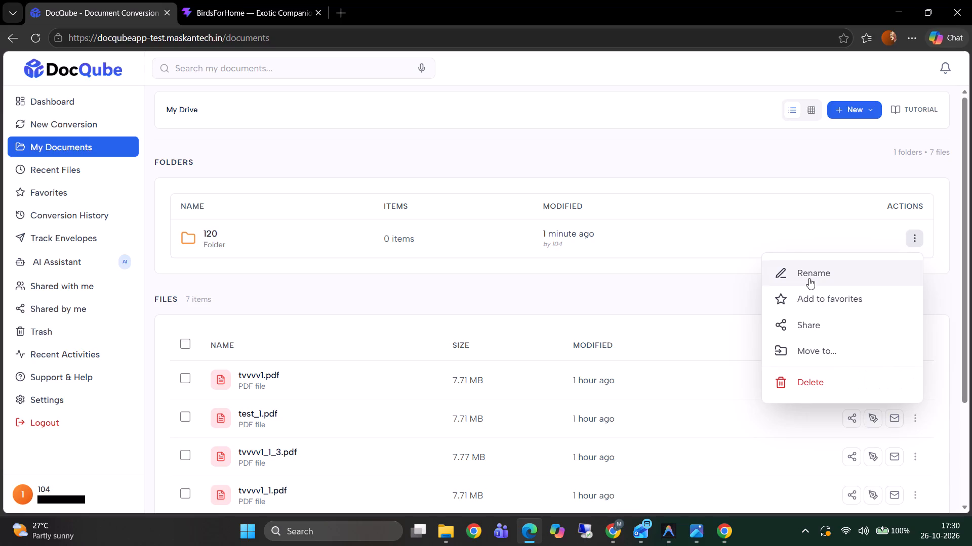
scroll(648, 196, "up", 5)
left_click(822, 385)
left_click(595, 374)
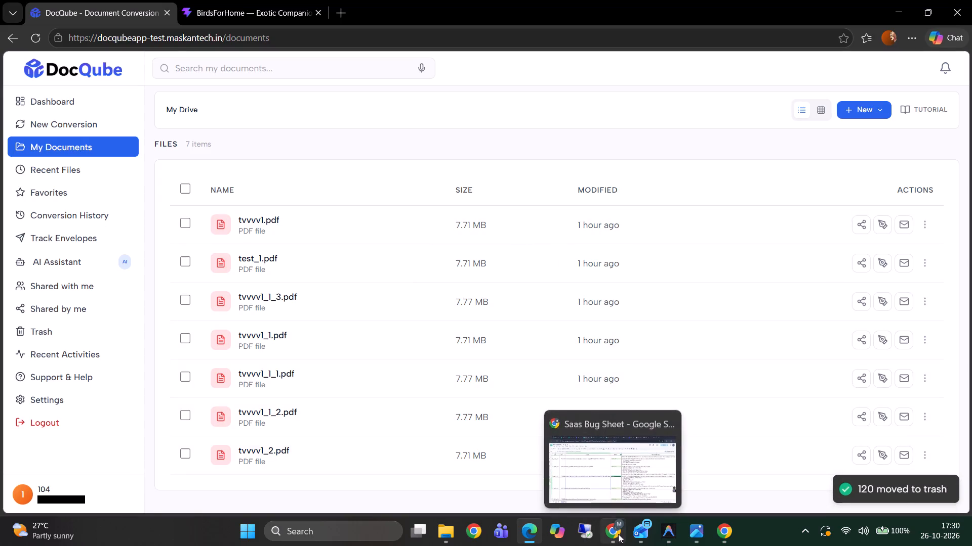
left_click(58, 323)
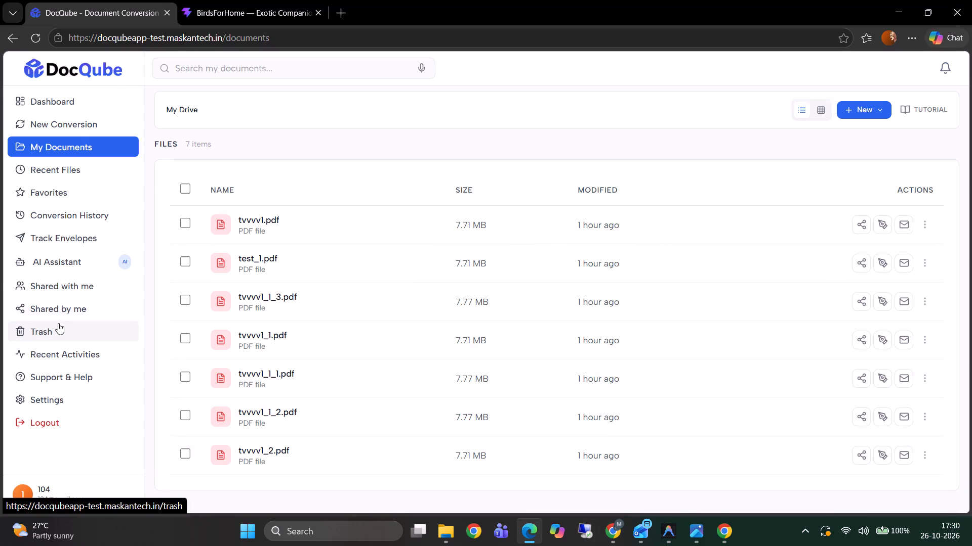
left_click(48, 95)
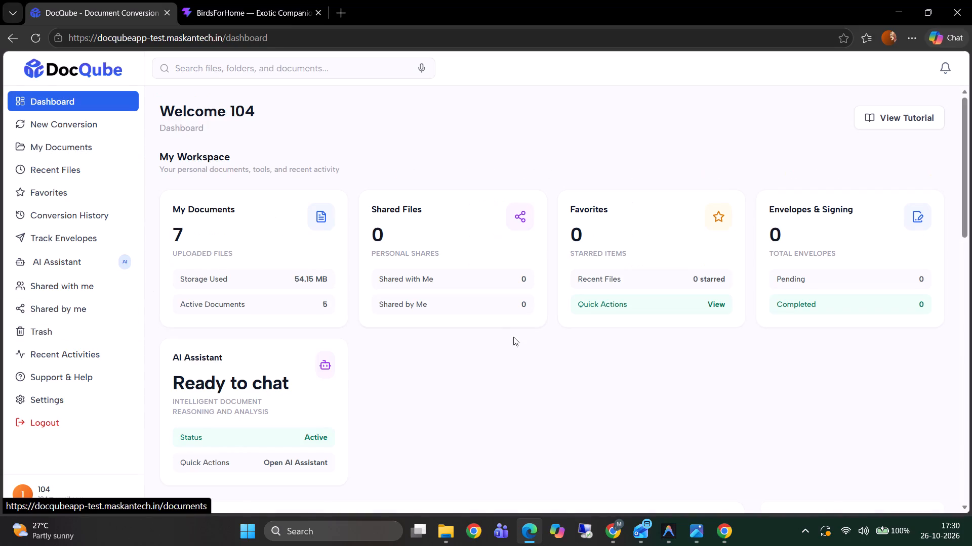
left_click(63, 155)
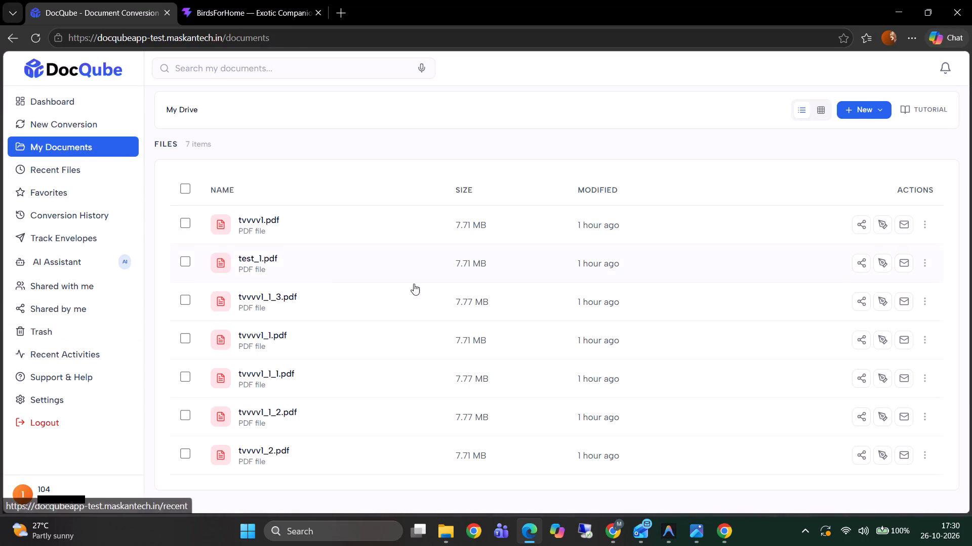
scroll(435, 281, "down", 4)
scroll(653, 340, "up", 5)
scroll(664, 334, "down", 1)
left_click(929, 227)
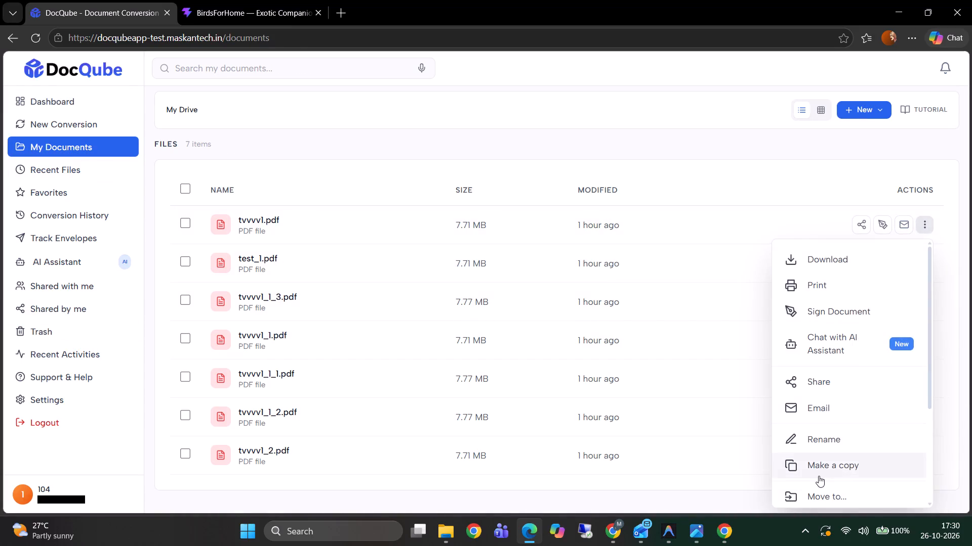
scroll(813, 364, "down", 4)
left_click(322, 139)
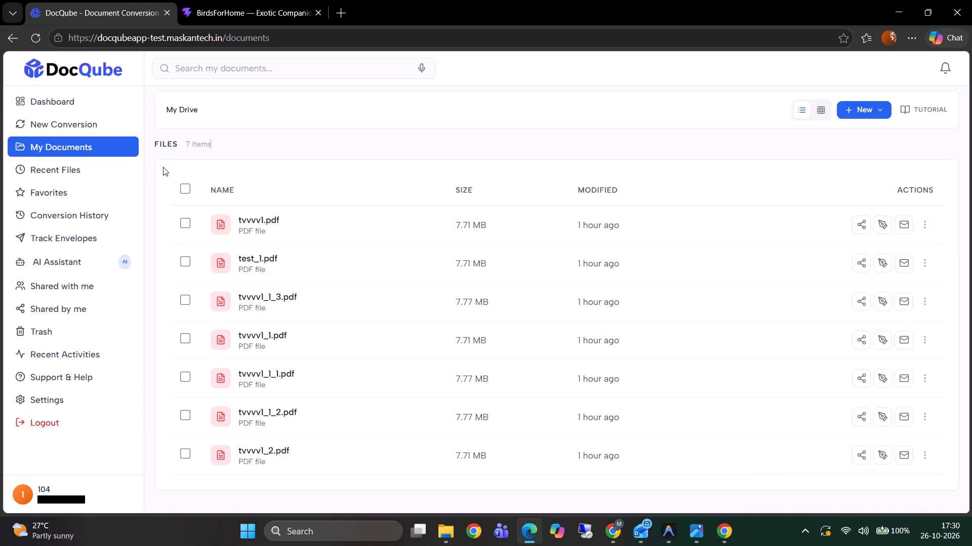
Delete all the files in My Documents together and check for them in Trash.
left_click(183, 184)
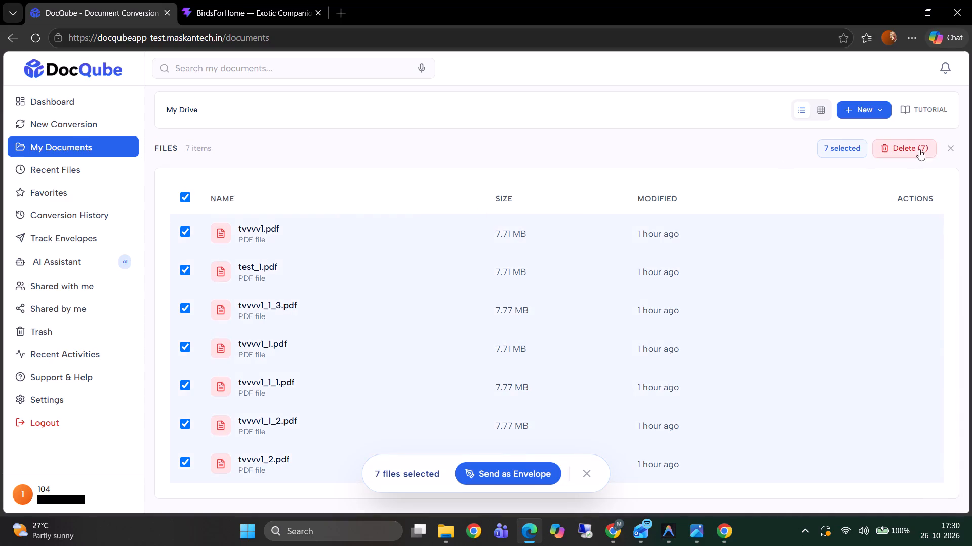
left_click(922, 148)
left_click(587, 330)
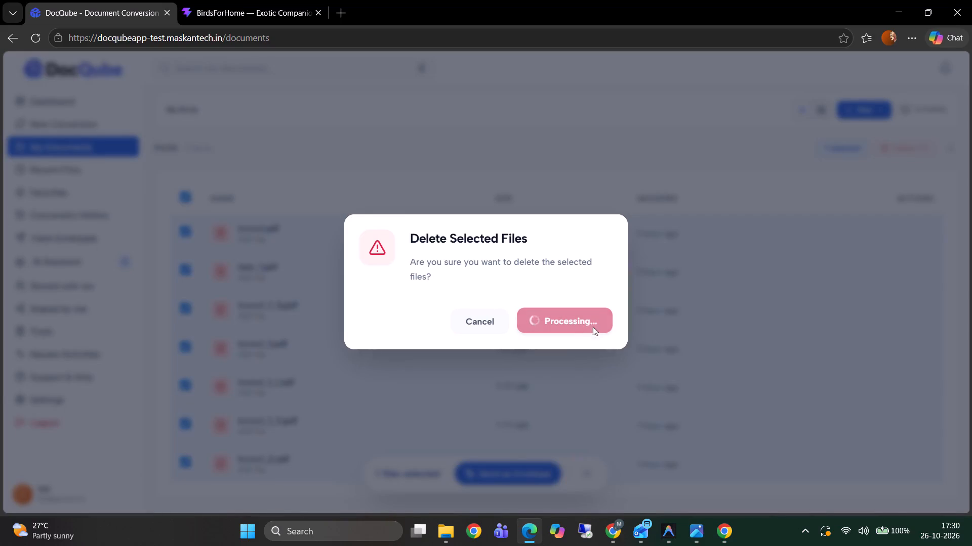
left_click(57, 332)
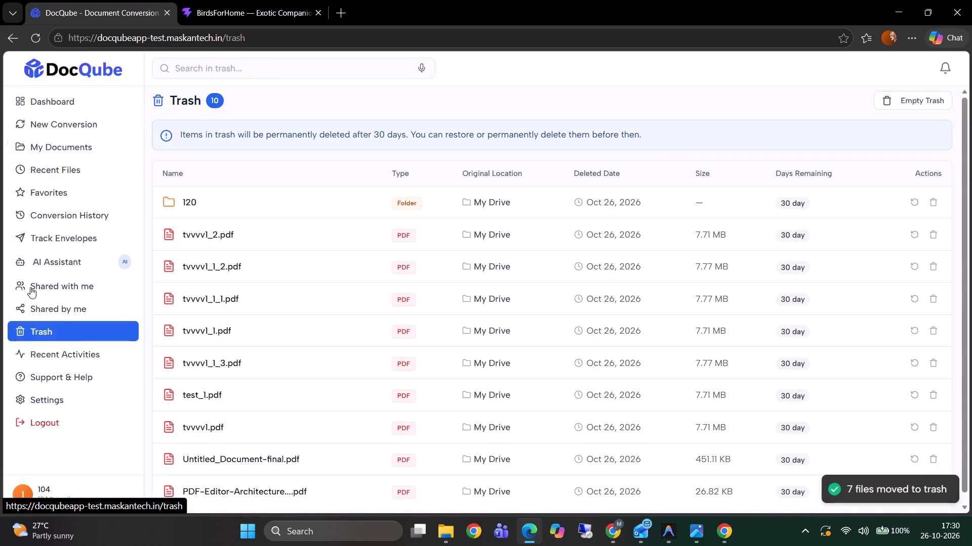
Restore PDF-Editor-Architecture-Review.pdf and tvvvv1.pdf from Trash.
scroll(293, 181, "down", 11)
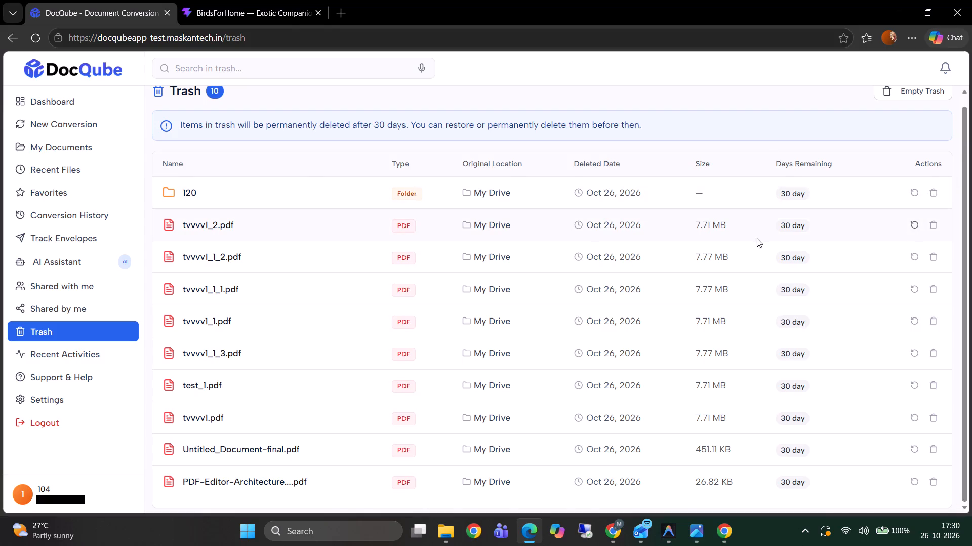
scroll(723, 256, "down", 4)
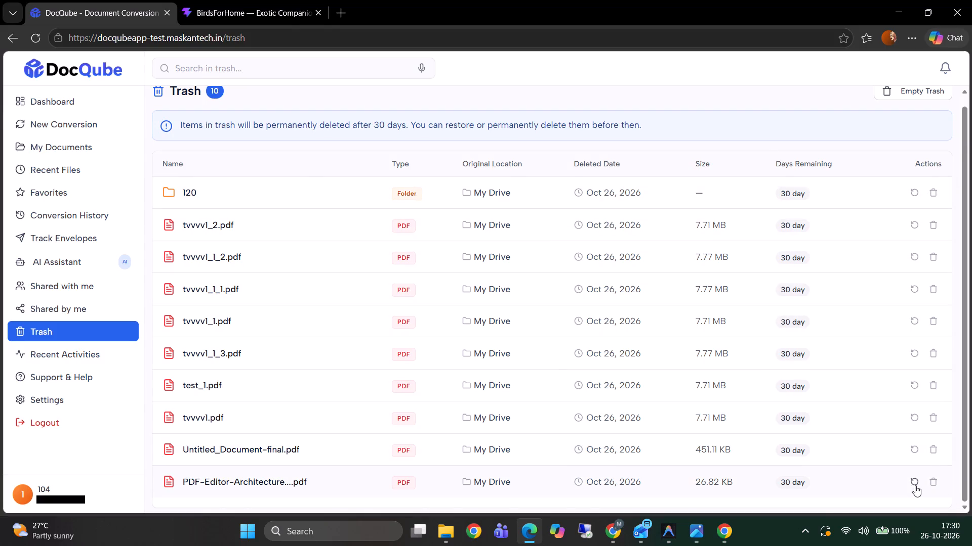
left_click(915, 485)
left_click(590, 327)
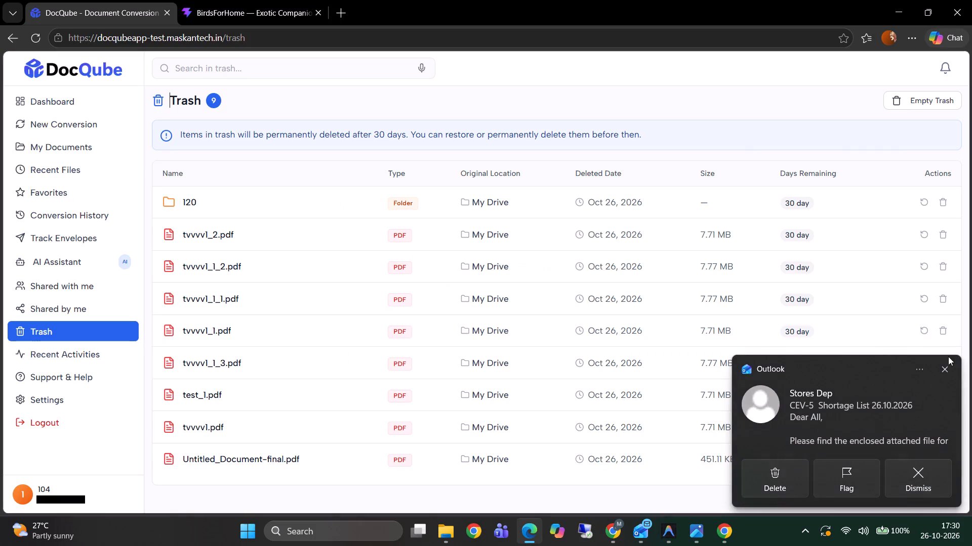
left_click(942, 368)
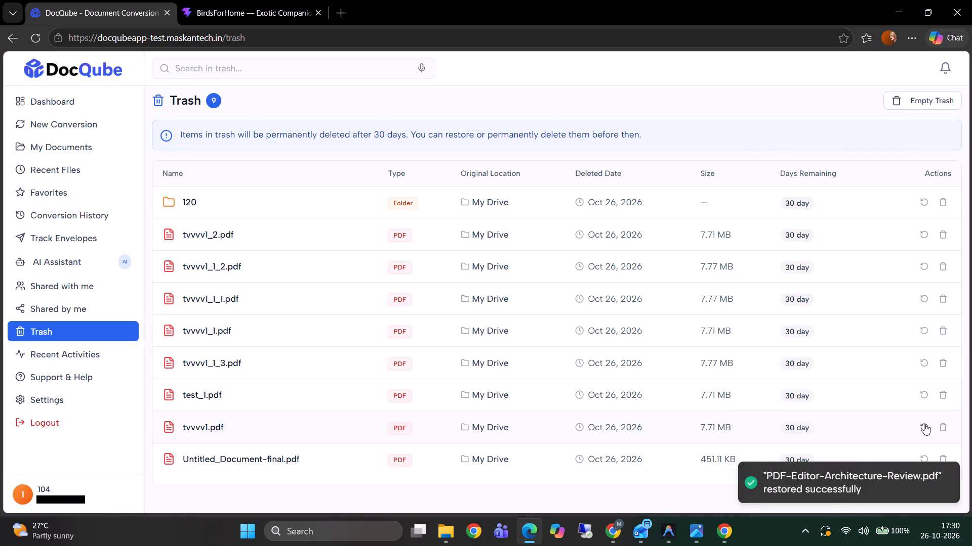
left_click(924, 424)
left_click(593, 323)
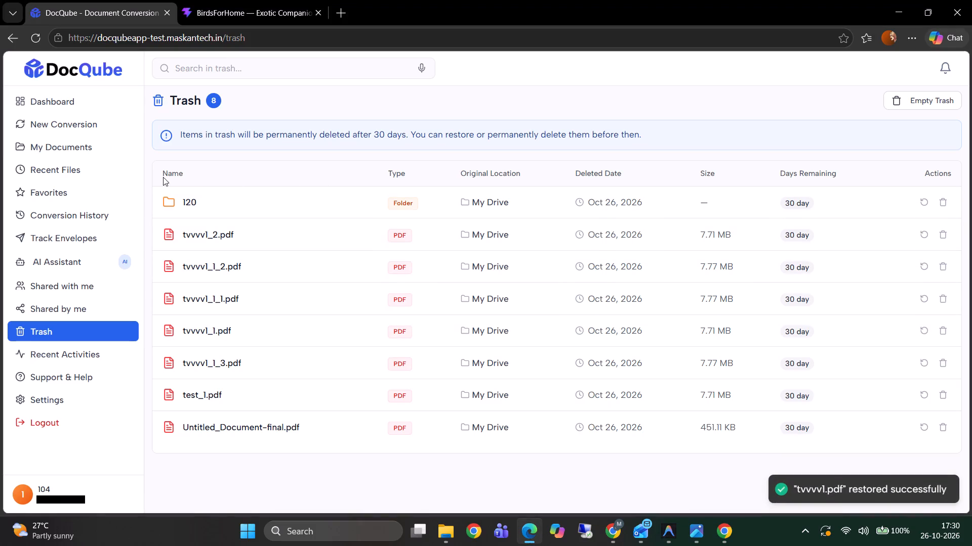
Check My Documents for the restored files, opening PDF-Editor-Architecture-Review.pdf to view it and closing it again.
left_click(43, 146)
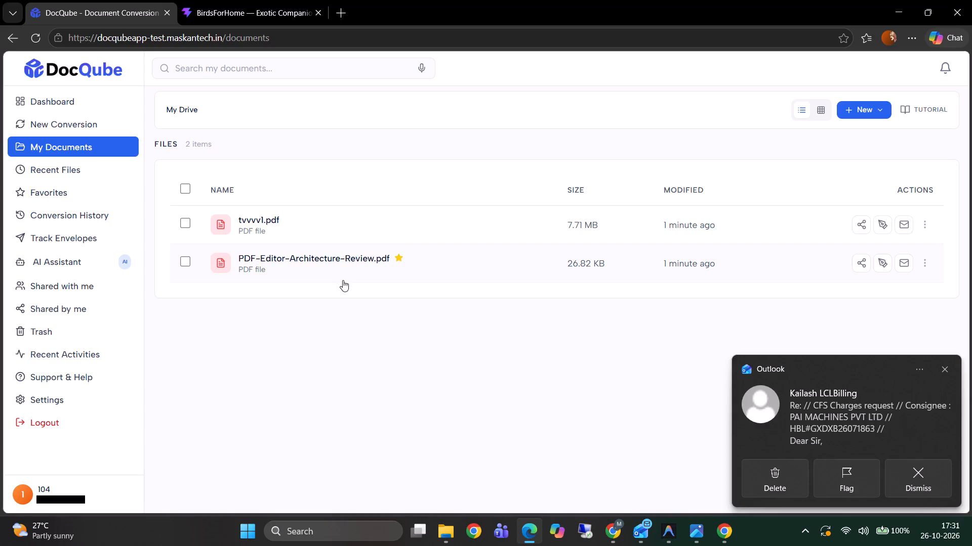
left_click(351, 260)
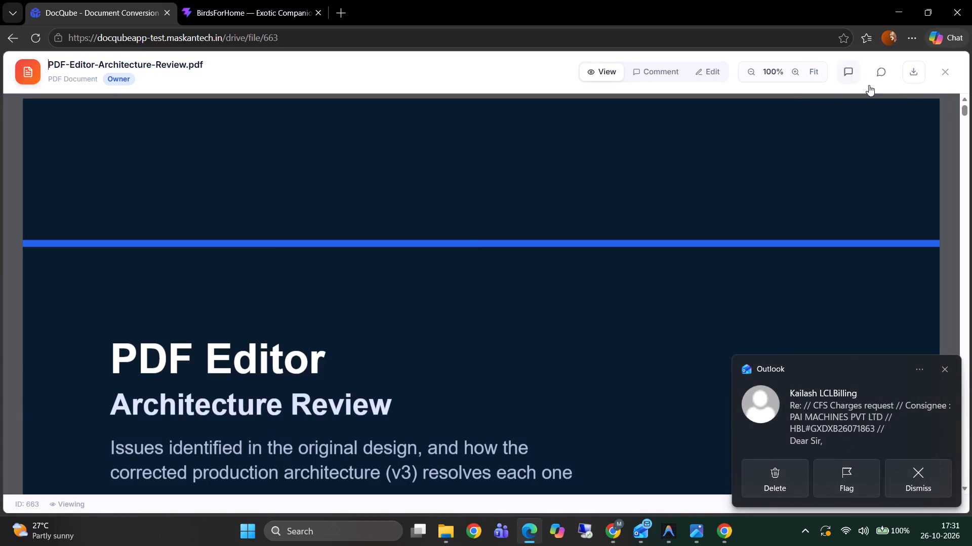
left_click(958, 73)
left_click(954, 73)
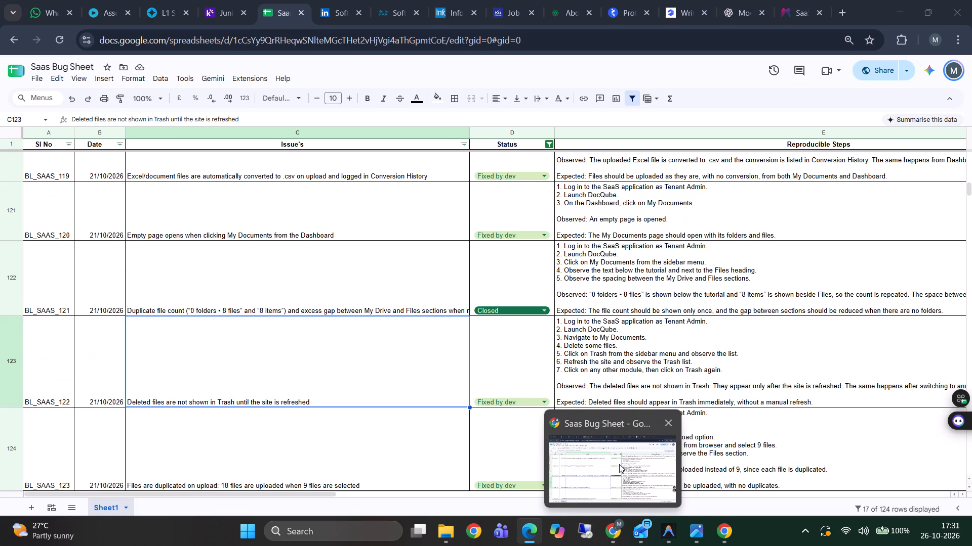
Switch to the Saas Bug Sheet in Chrome, at the row of bug BL_SAAS_122.
left_click(619, 464)
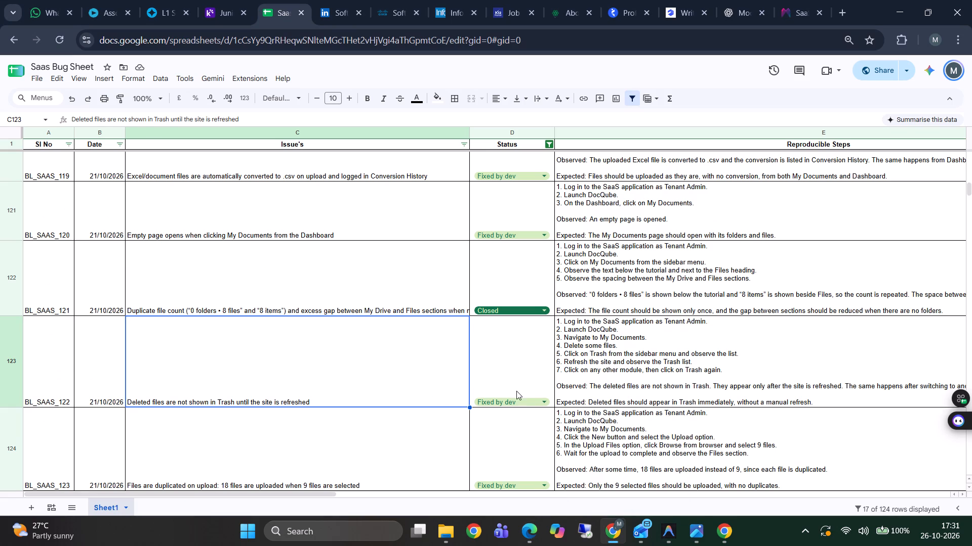
In the Saas Bug Sheet, set the status of BL_SAAS_122, BL_SAAS_123 and BL_SAAS_124 to Closed.
left_click(522, 401)
left_click(498, 435)
scroll(565, 358, "down", 2)
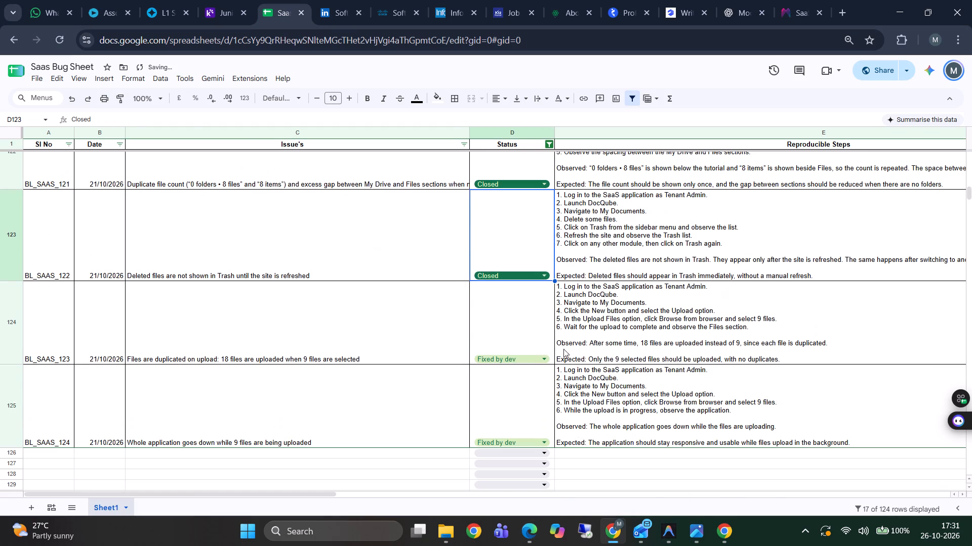
left_click(579, 323)
left_click(366, 345)
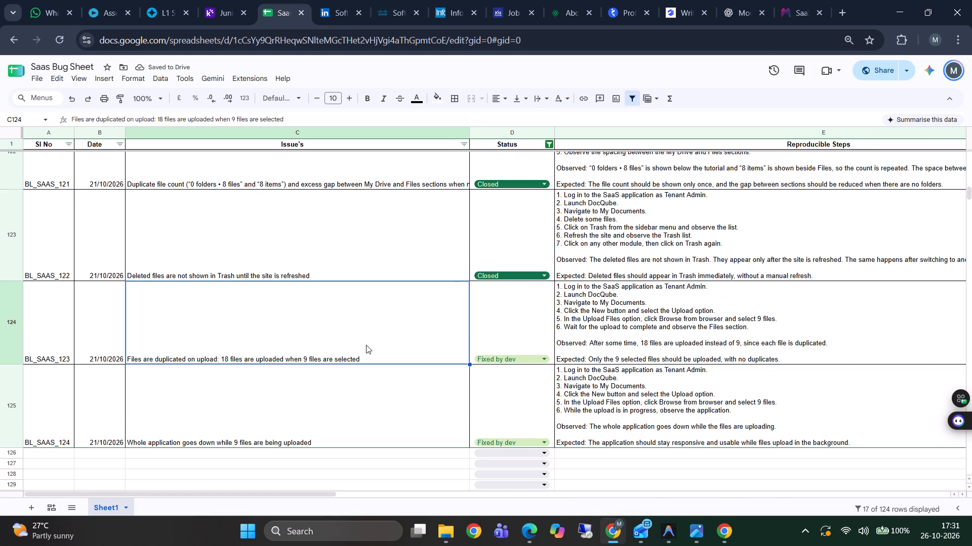
left_click(511, 358)
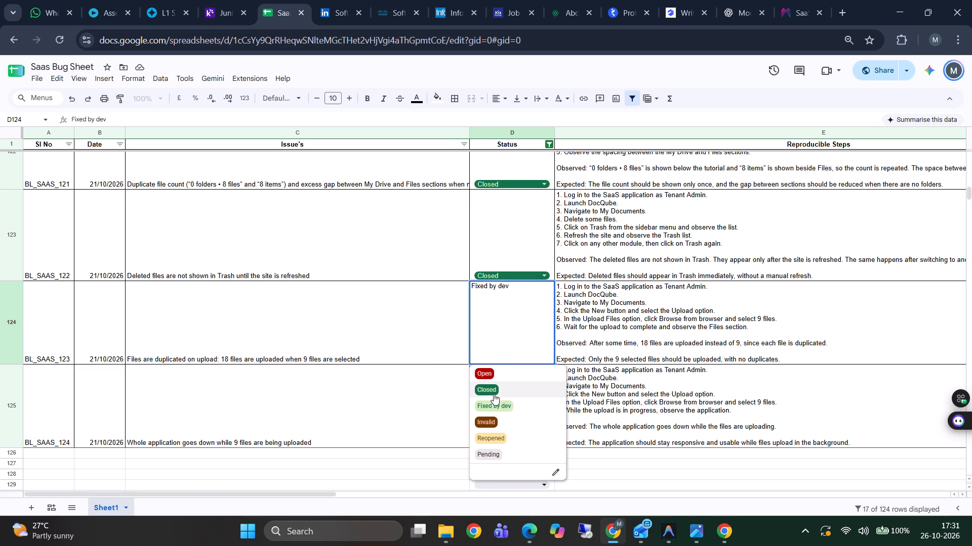
left_click(494, 394)
left_click(375, 429)
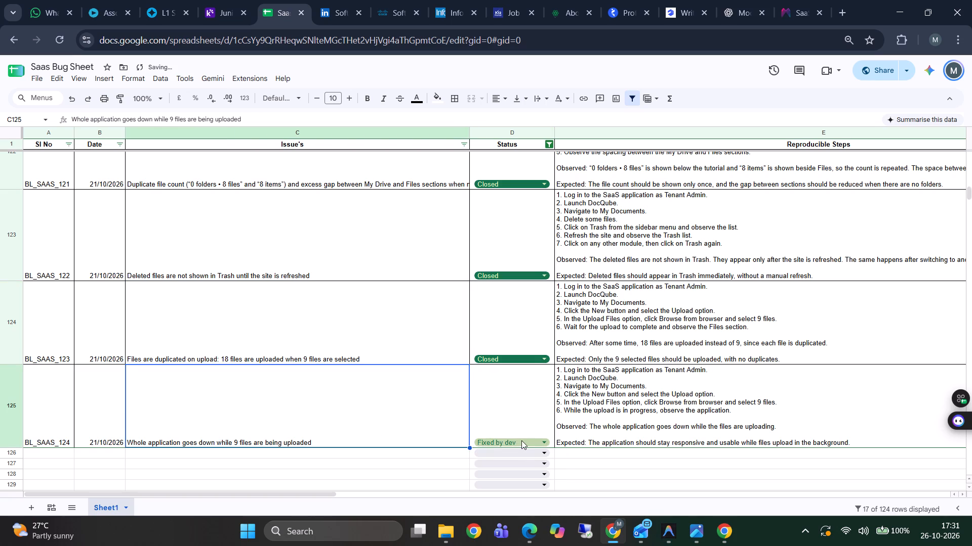
left_click(521, 440)
left_click(472, 470)
Review the Fixed by dev issues BL_SAAS_120 and BL_SAAS_119 in the Saas Bug Sheet.
scroll(570, 374, "up", 3)
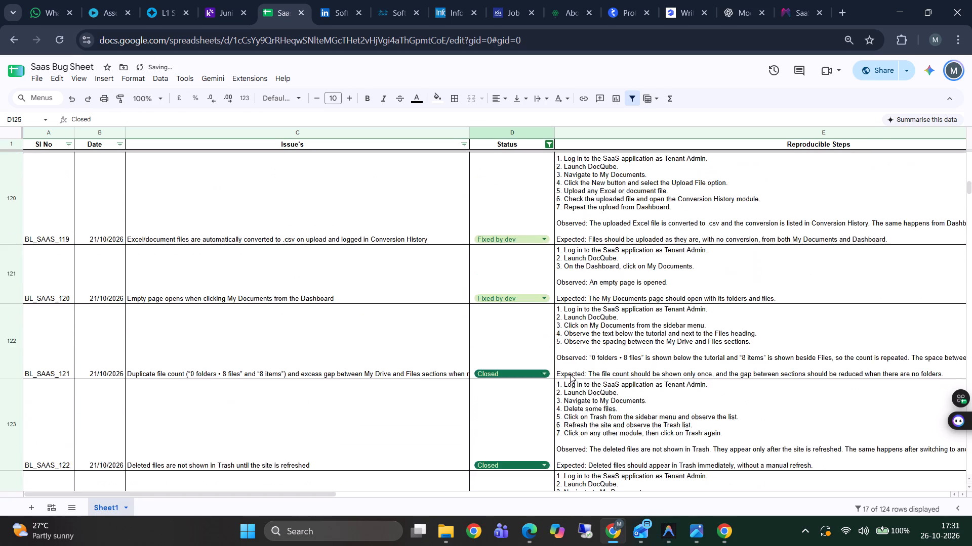
scroll(570, 374, "up", 1)
left_click(578, 366)
left_click(177, 358)
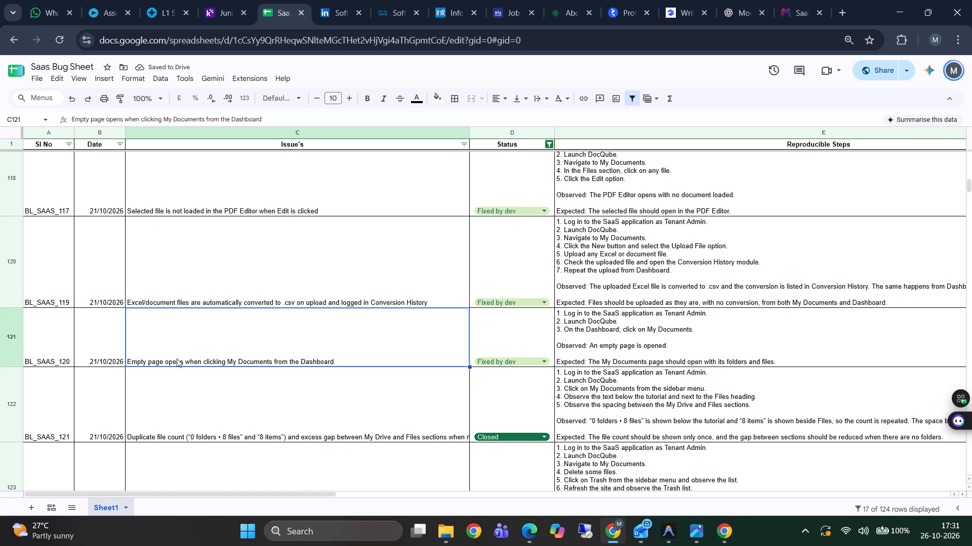
scroll(294, 316, "up", 1)
left_click(280, 314)
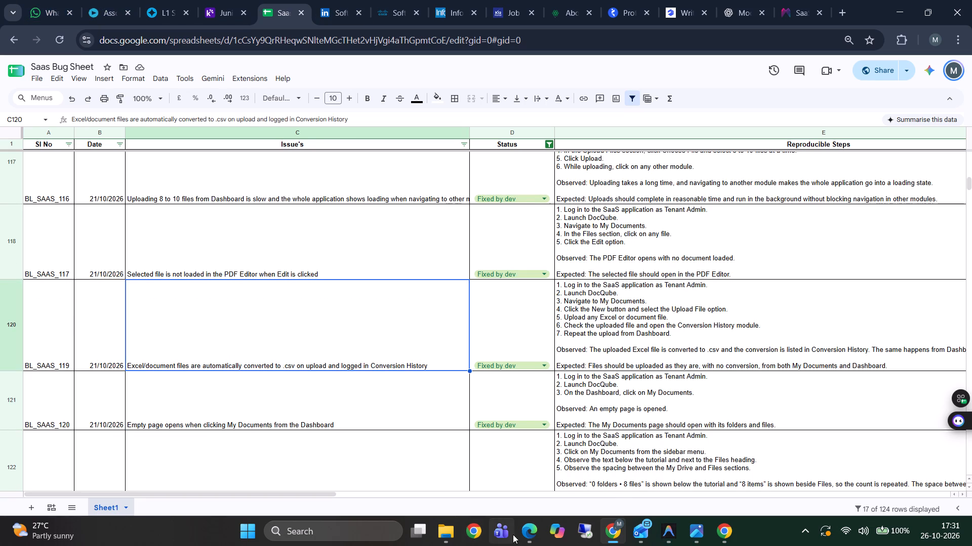
Switch to DocQube in Edge and upload birdsforhome_bookings_all_all_2026-10-23 and images (2) from Downloads to My Documents.
left_click(526, 471)
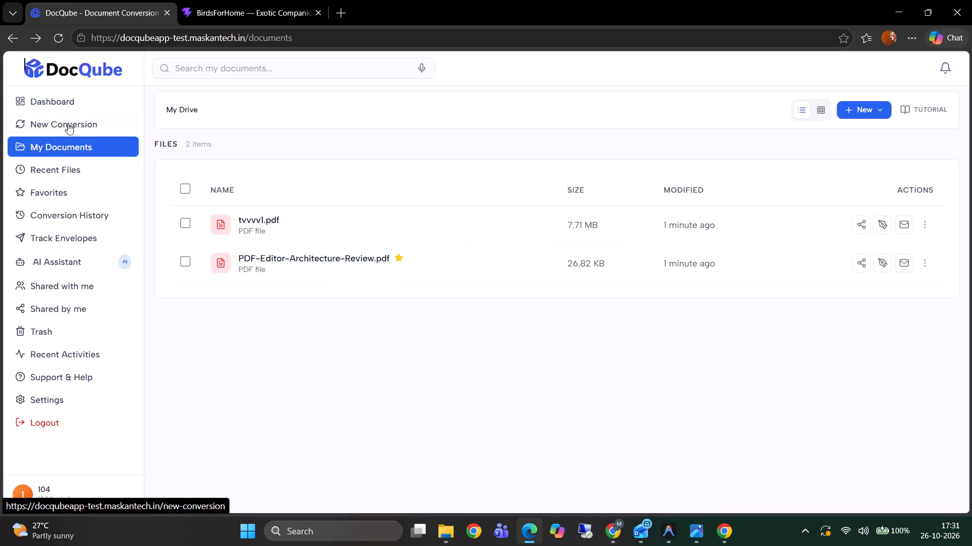
left_click(71, 103)
left_click(67, 149)
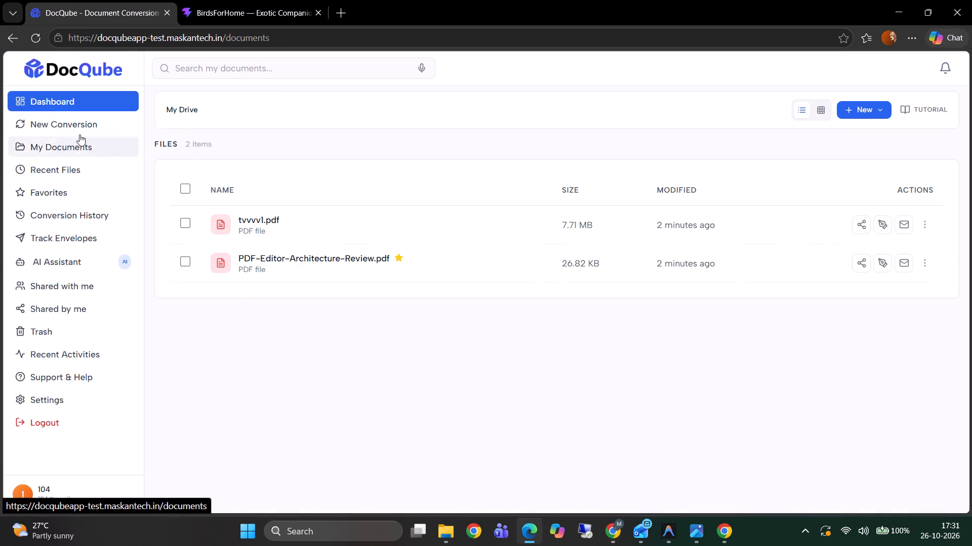
left_click(863, 110)
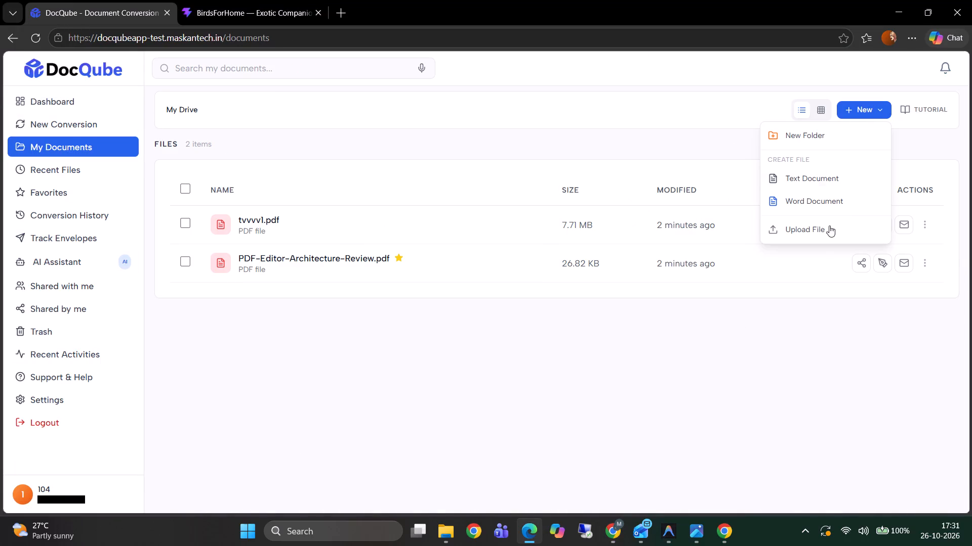
left_click(830, 229)
left_click(451, 338)
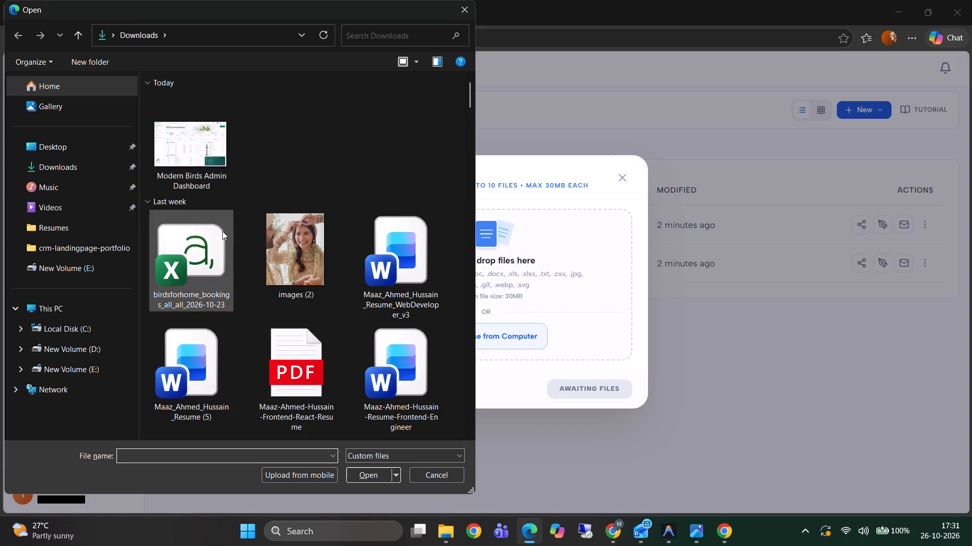
left_click(222, 231)
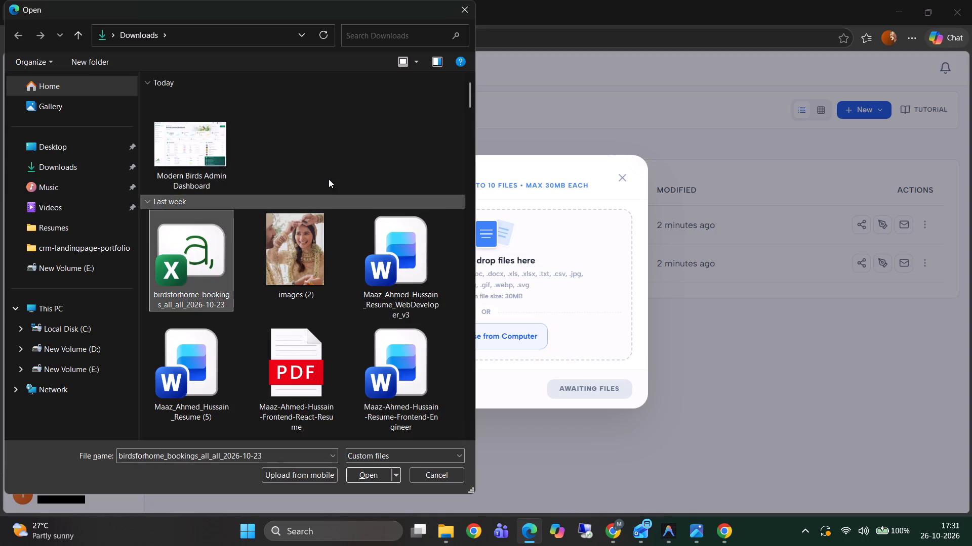
left_click(329, 179)
left_click_drag(142, 248, 244, 250)
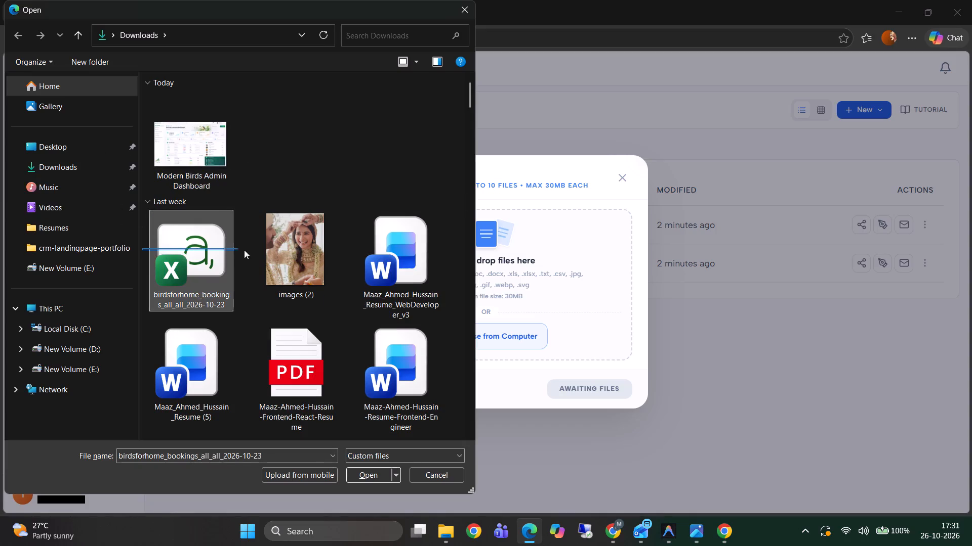
left_click_drag(244, 250, 269, 250)
left_click(356, 472)
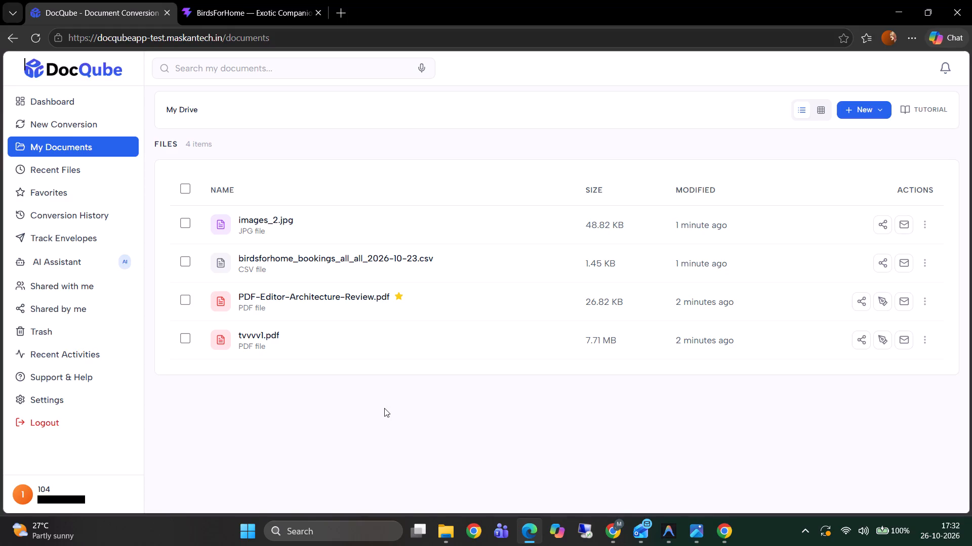
Open images_2.jpg in comment mode and add the comment "esdf" to an area over the woman's face.
left_click(382, 234)
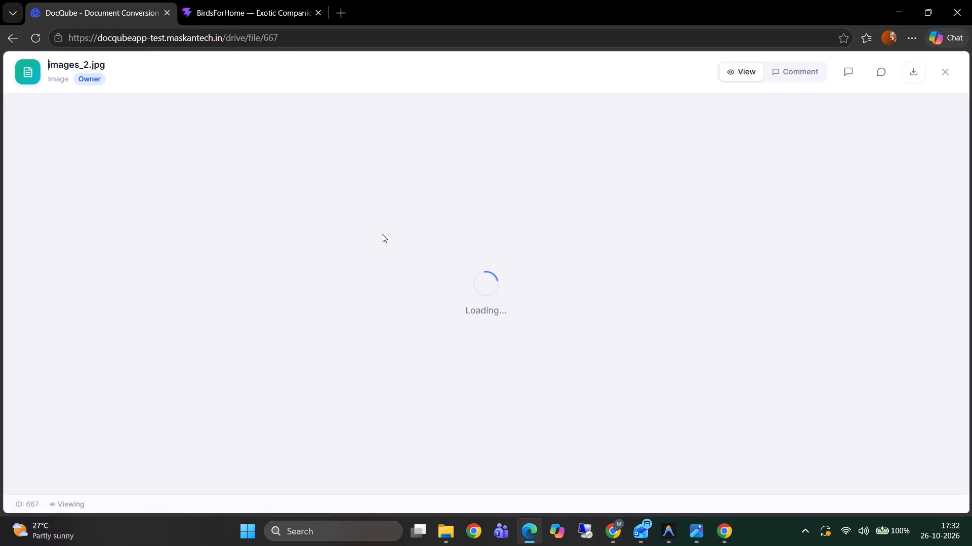
left_click(703, 74)
left_click_drag(428, 195, 483, 302)
left_click(848, 178)
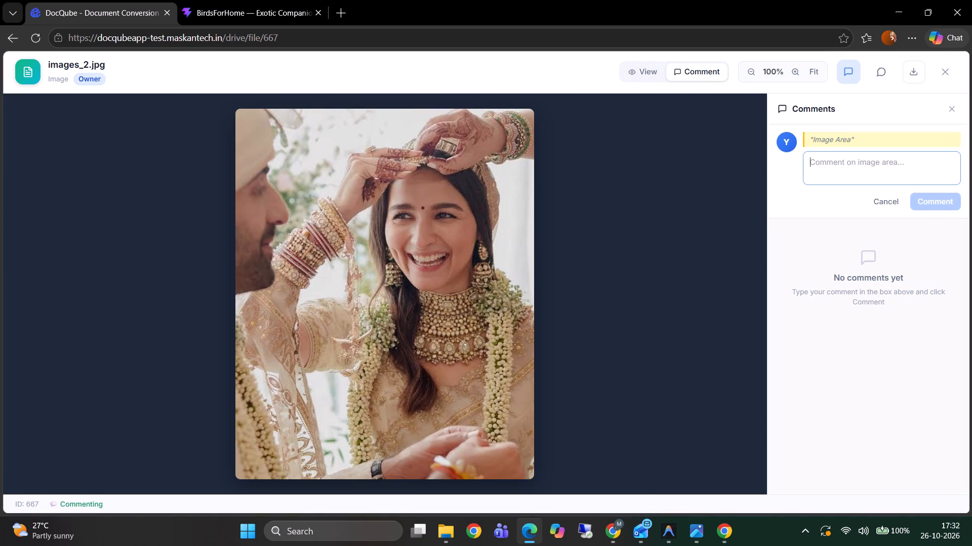
key("e")
key("s")
key("d")
key("f")
left_click(944, 207)
Add a second image-area comment, "fjhfgfgj", on a small area just below the woman's earring.
left_click_drag(346, 223, 456, 360)
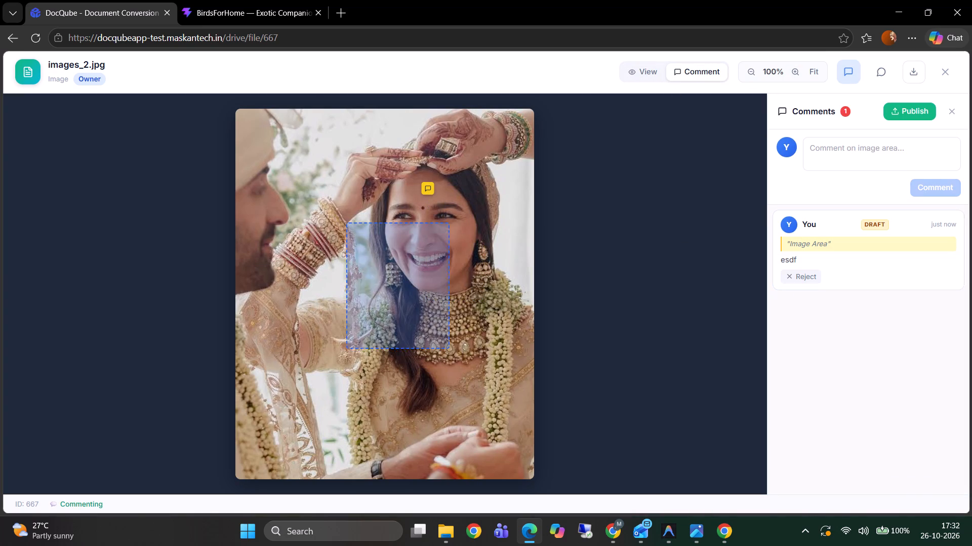
left_click_drag(456, 360, 478, 392)
left_click(389, 290)
key("f")
key("j")
key("h")
key("f")
key("g")
key("f")
key("g")
key("j")
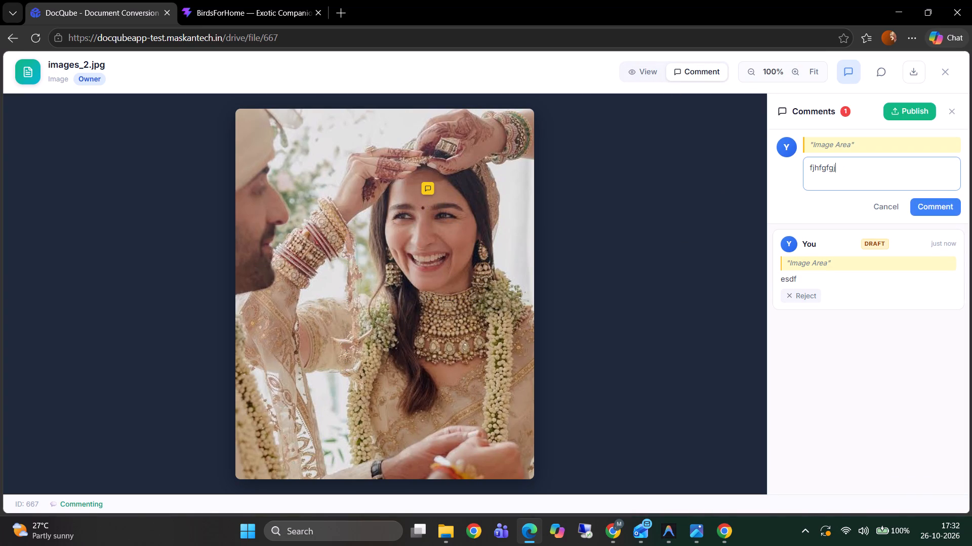
left_click(953, 205)
Add a third image-area comment, "fghhgffgfg", on a large area spanning the bangles and part of the woman's face.
left_click_drag(294, 202, 438, 356)
type("fgh")
key("h")
key("g")
key("f")
key("f")
key("g")
key("f")
key("g")
left_click(925, 208)
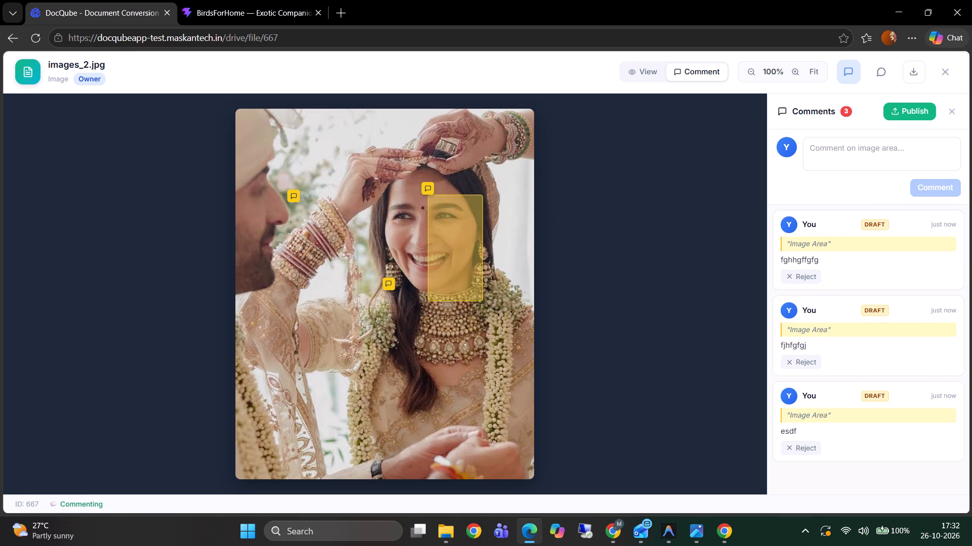
Select each of the three draft comments to check its marked image area, and close the file.
left_click(793, 252)
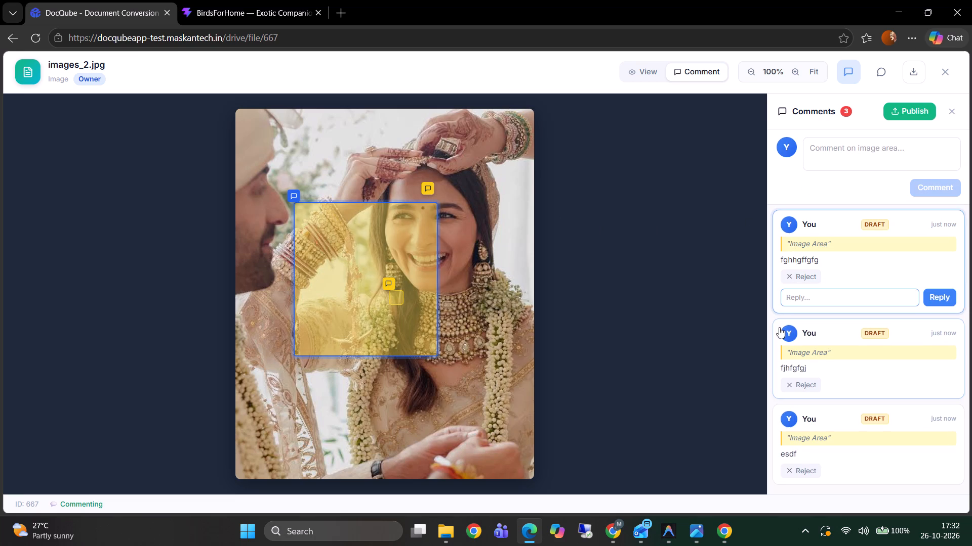
left_click(806, 366)
left_click(796, 453)
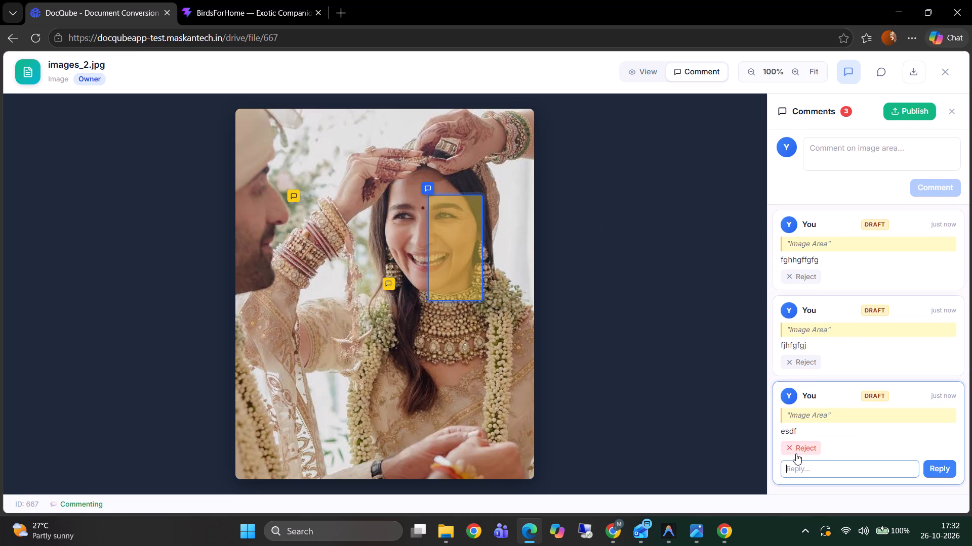
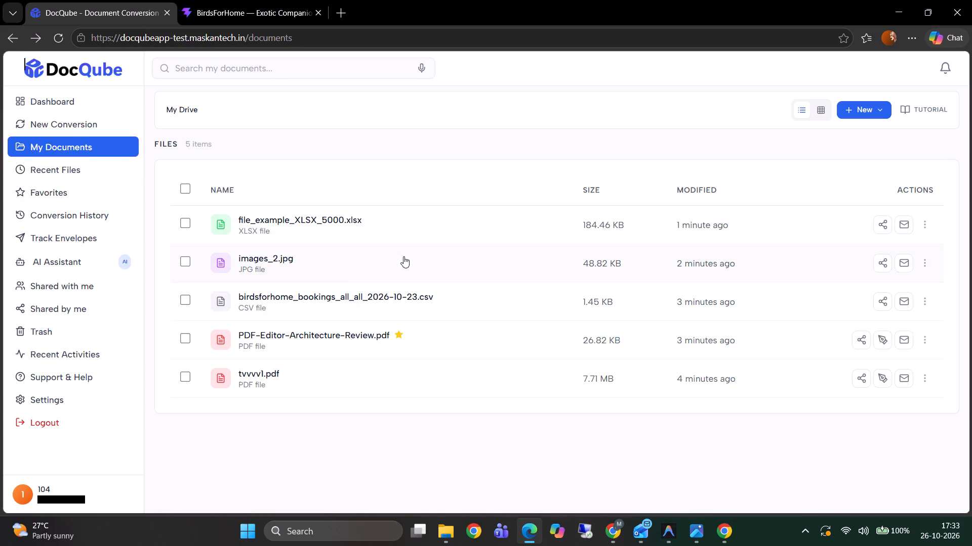
Upload the Resume_WebDeveloper_v3 Word document from the Downloads folder to My Drive.
left_click(874, 107)
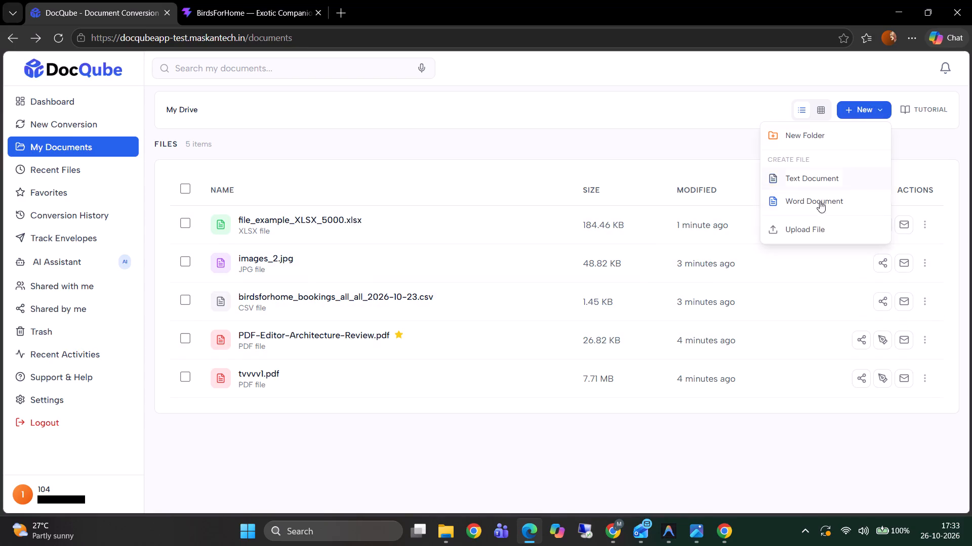
left_click(816, 226)
left_click(518, 334)
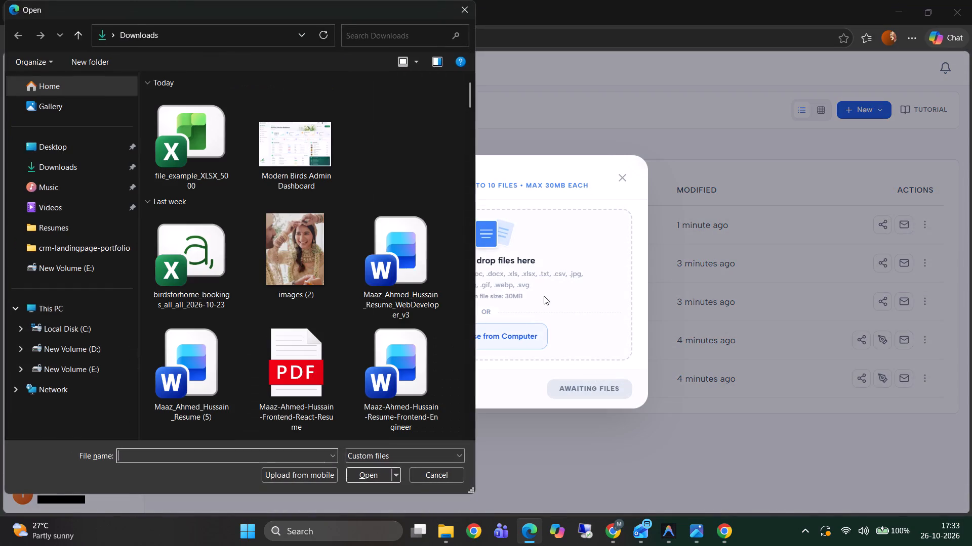
left_click(421, 255)
left_click(374, 478)
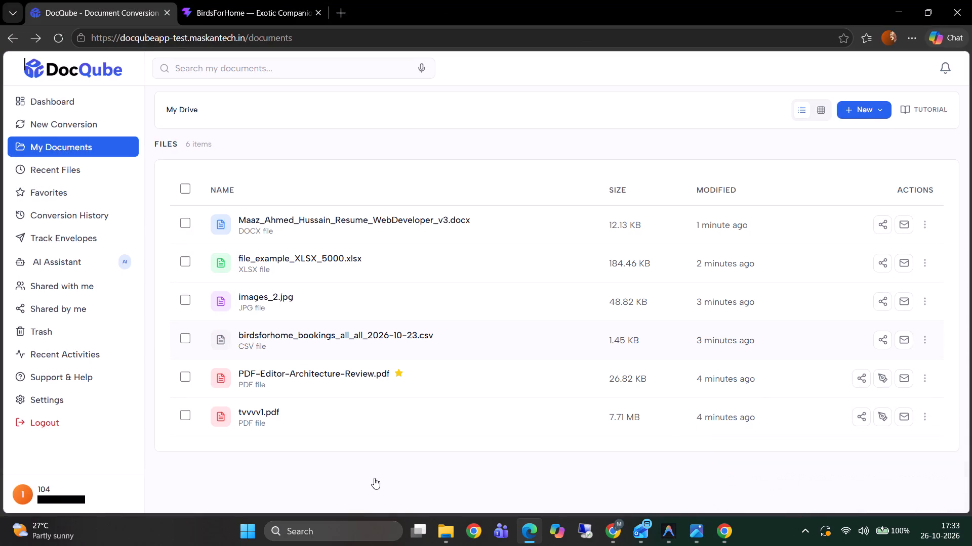
Compare the view and comment options of the uploaded resume with those of file_example_XLSX_5000.xlsx, closing each file.
left_click(496, 216)
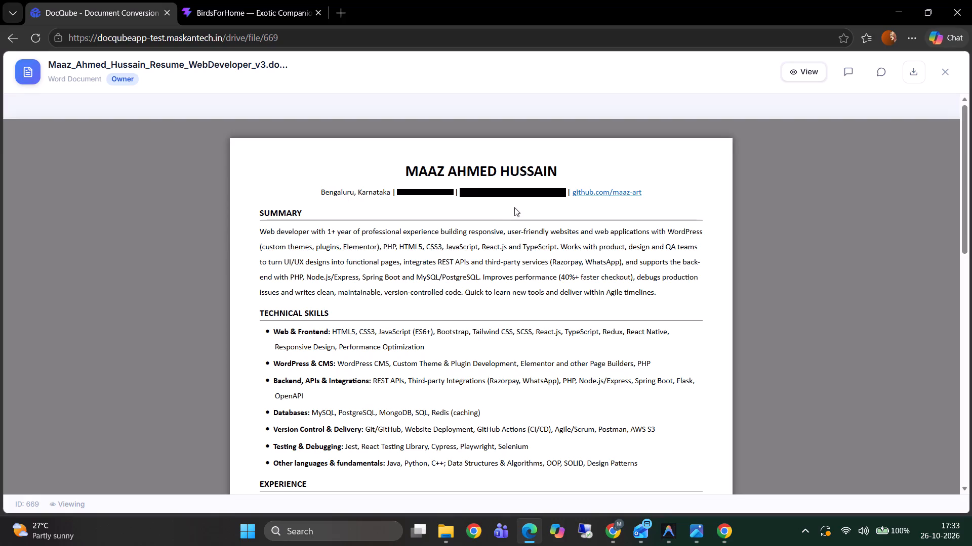
left_click(851, 70)
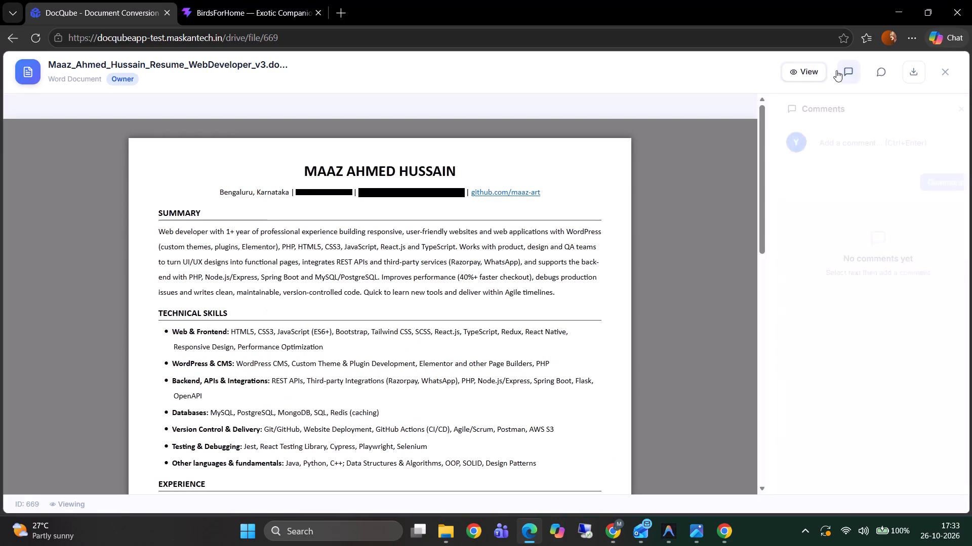
left_click(814, 70)
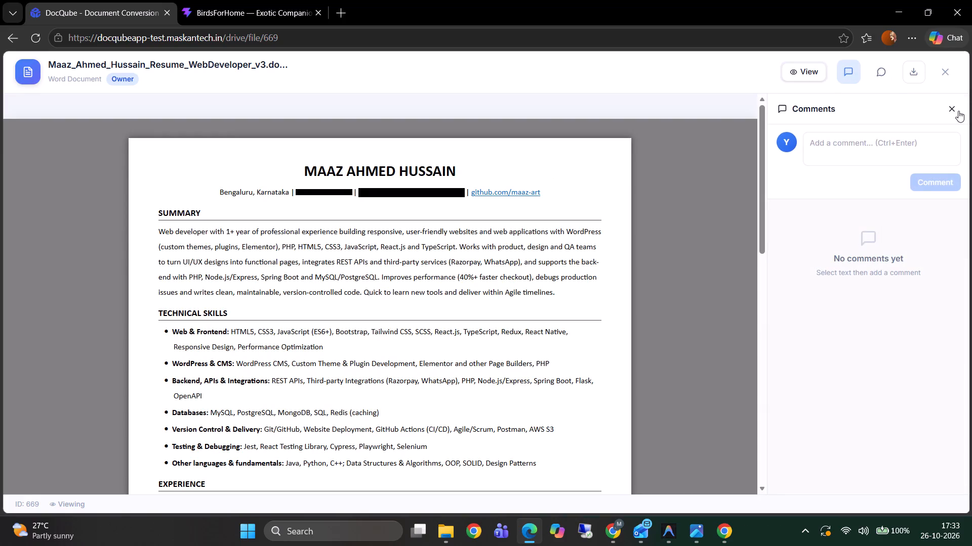
left_click(958, 111)
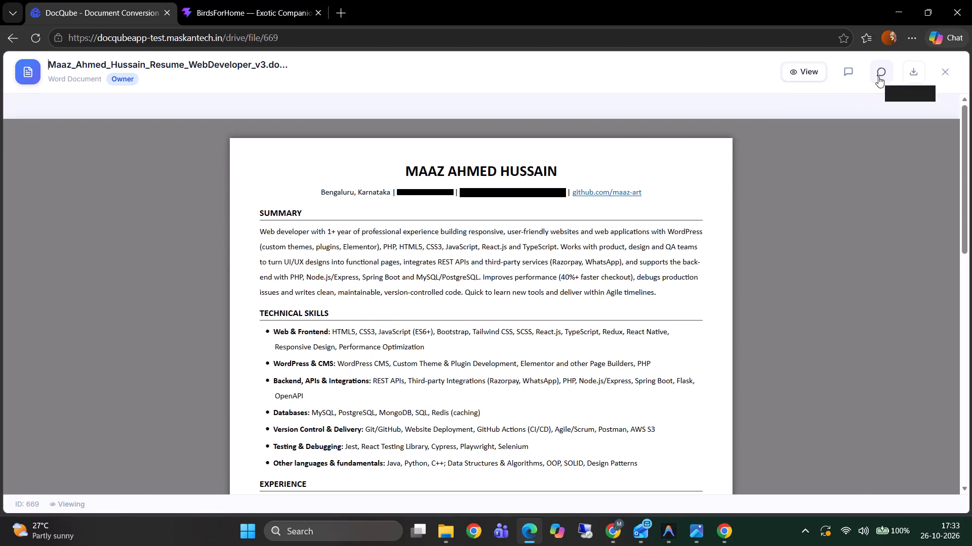
left_click(945, 80)
left_click(421, 254)
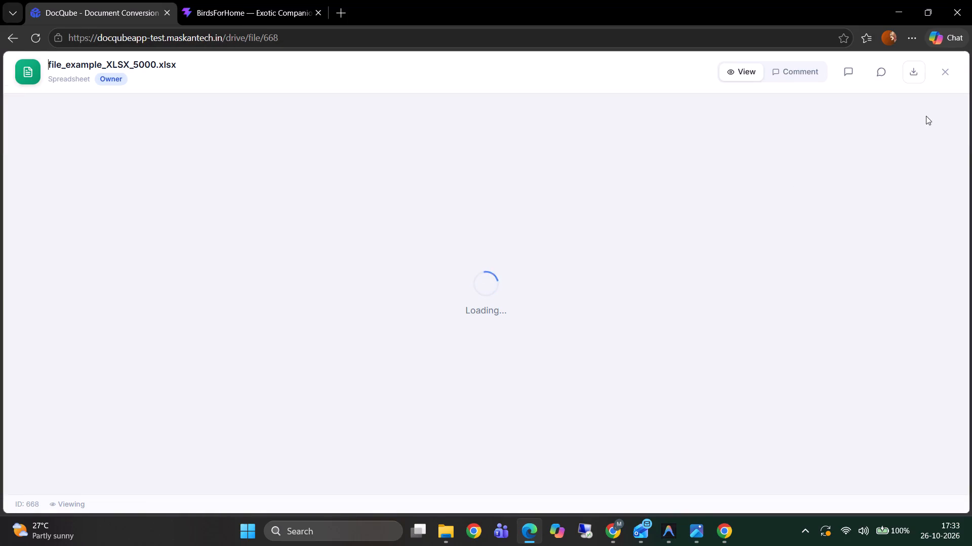
left_click(953, 69)
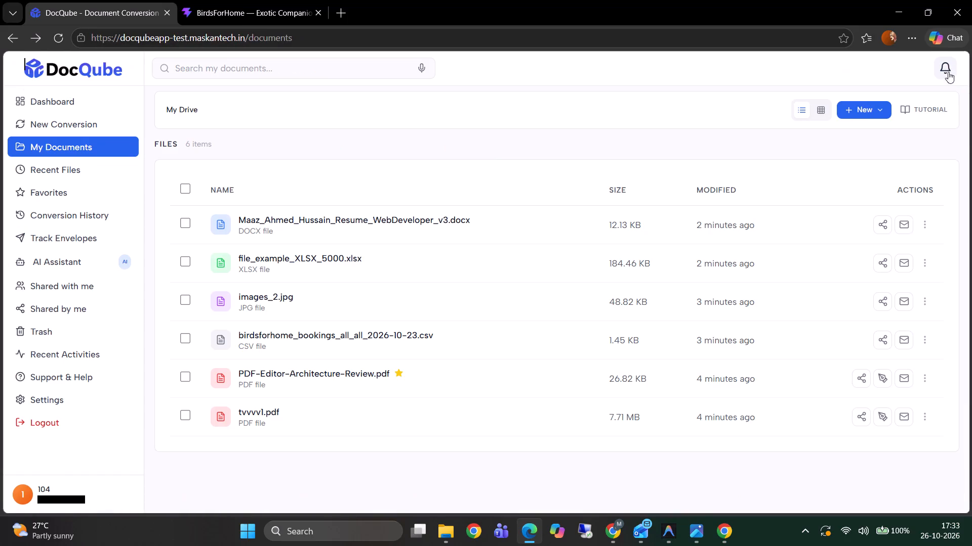
Reopen the resume and add the comment "mjhbkjh" on the Summary text from "oper with 1+ year" through "TypeScript".
left_click(361, 227)
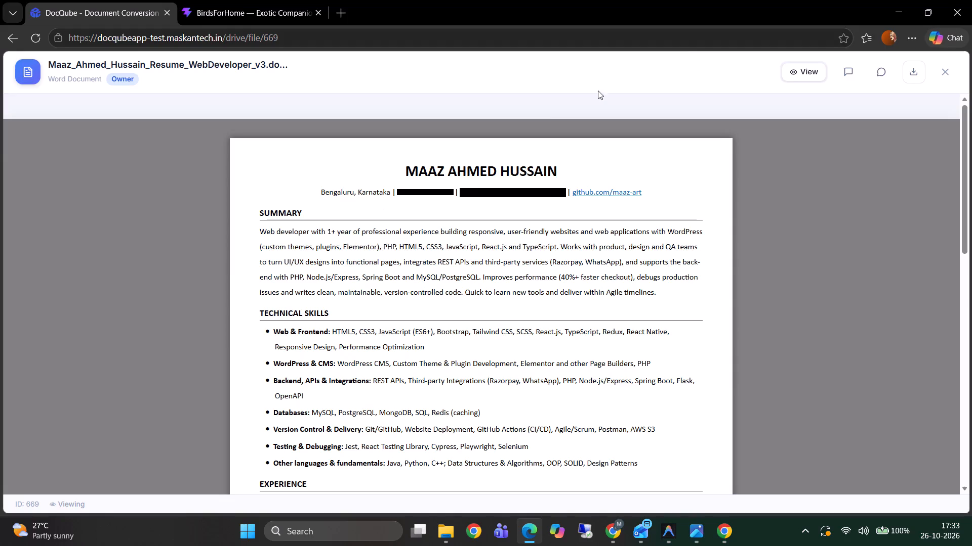
left_click(852, 75)
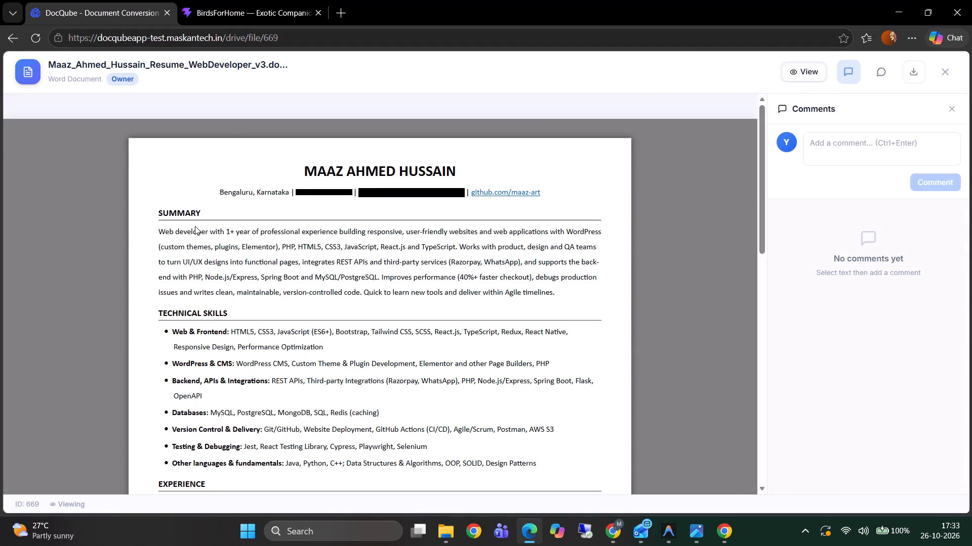
left_click(194, 233)
left_click_drag(194, 233, 272, 231)
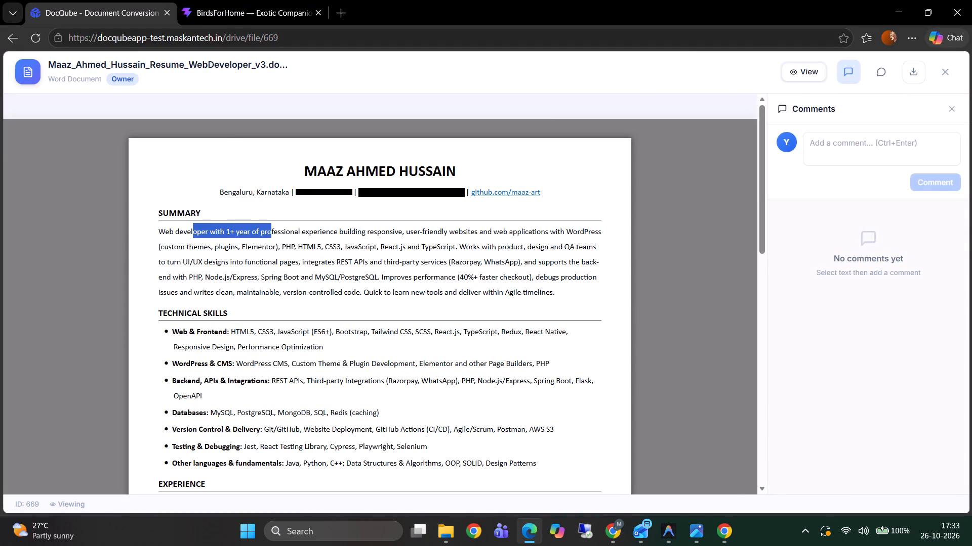
left_click_drag(272, 231, 455, 239)
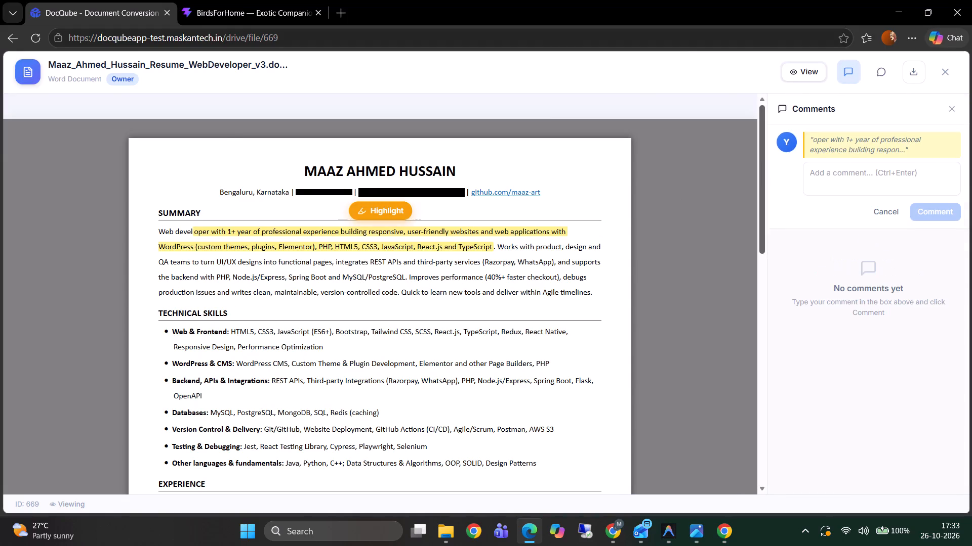
left_click(847, 168)
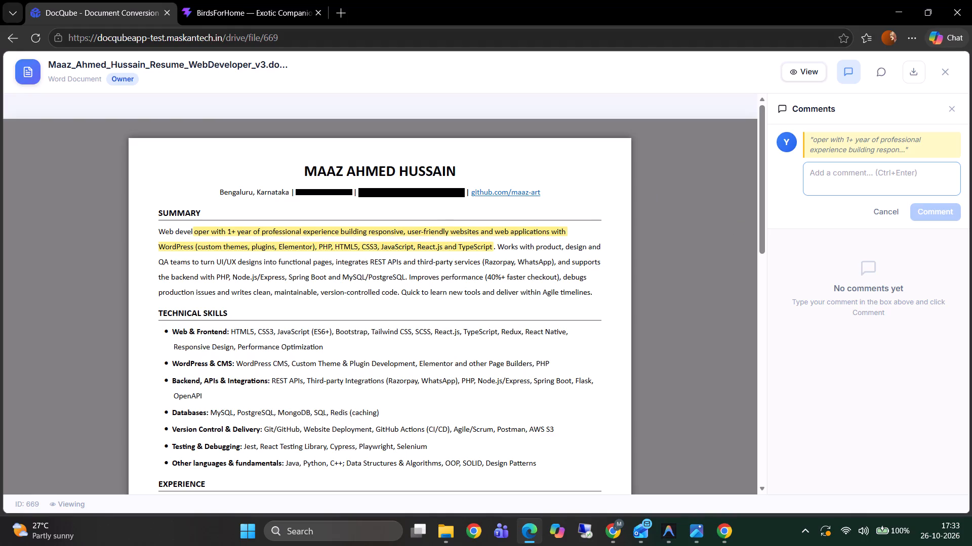
type("mjhbkjh")
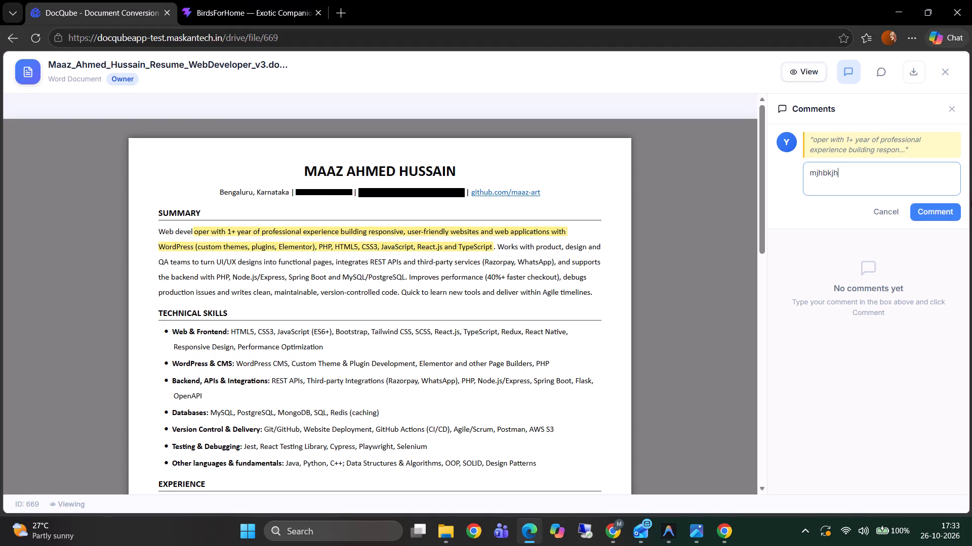
left_click(949, 208)
Add a second comment, "gvbhubvjku", on the Certifications & Languages text starting at "va Foundations (Oracle Academy)".
scroll(721, 235, "down", 3)
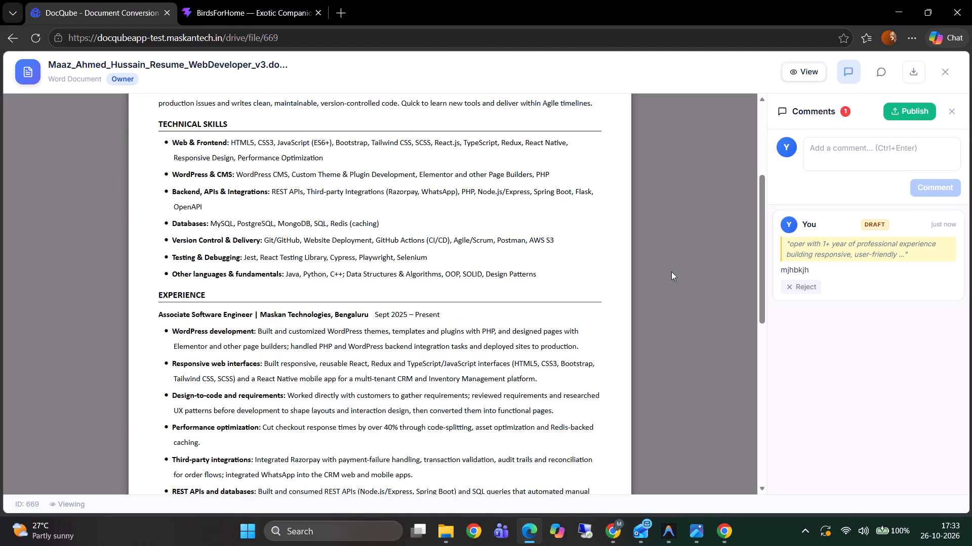
scroll(670, 274, "up", 3)
scroll(516, 274, "down", 14)
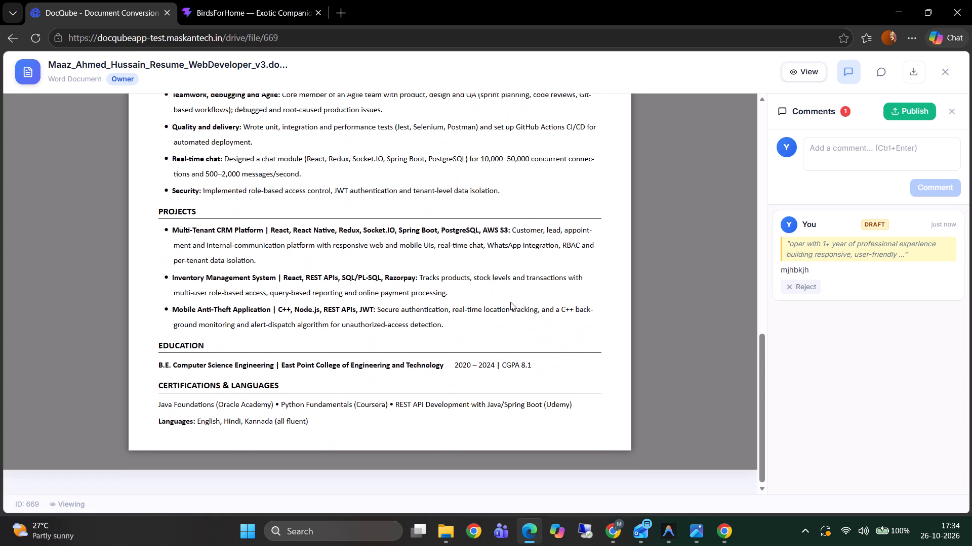
left_click_drag(163, 406, 362, 414)
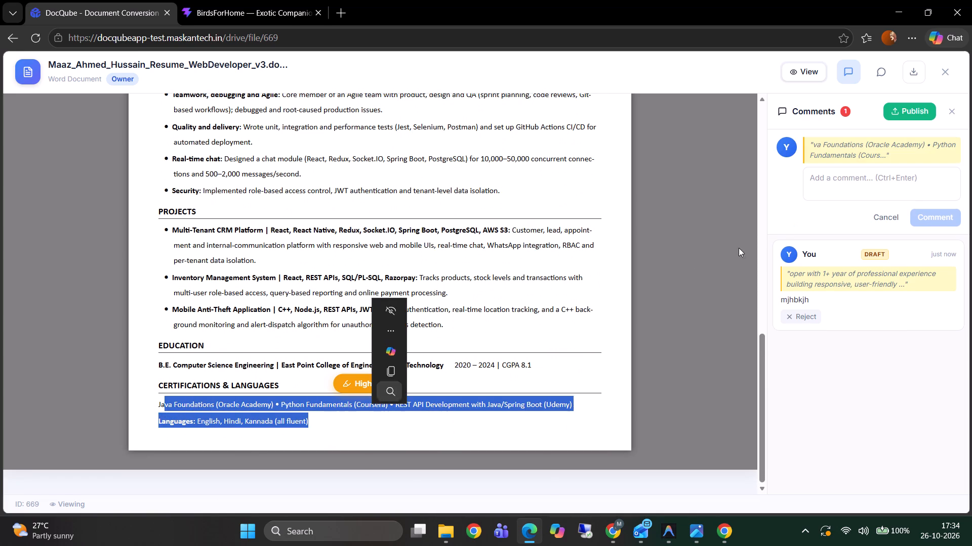
left_click(875, 177)
type("gvbhubvjku")
left_click(928, 214)
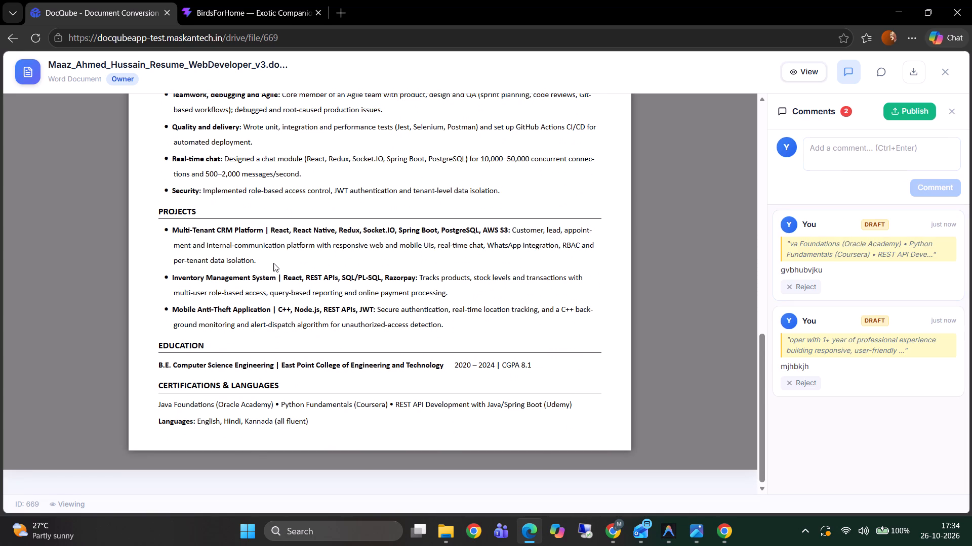
Add a third comment, "kjhgjkh", on the Multi-Tenant CRM Platform project text starting at "nant CRM Platform".
scroll(270, 254, "up", 1)
left_click_drag(200, 292, 281, 317)
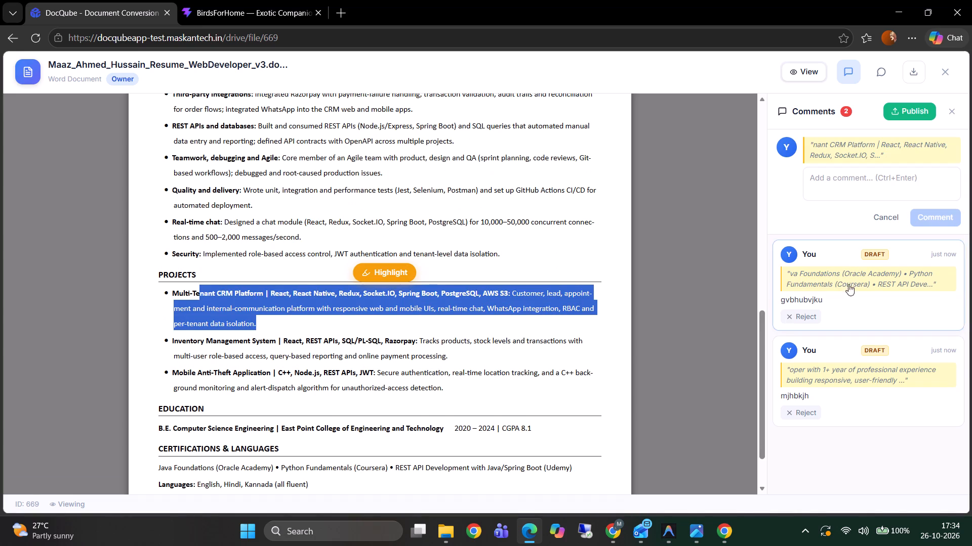
left_click(869, 189)
type("kjhgjkh")
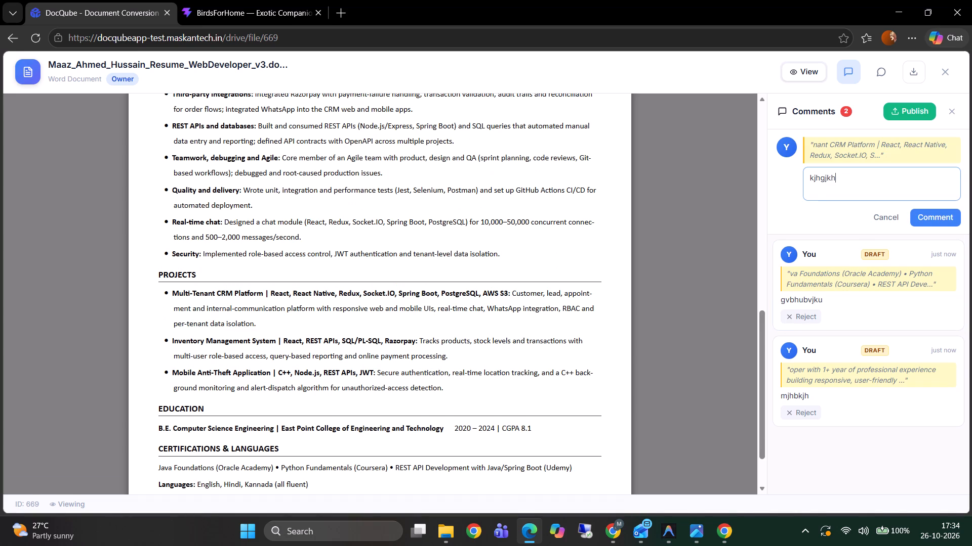
left_click(924, 209)
Select the draft comments and the highlighted Summary text to check how they link, and close the comments and the file.
scroll(923, 227, "up", 6)
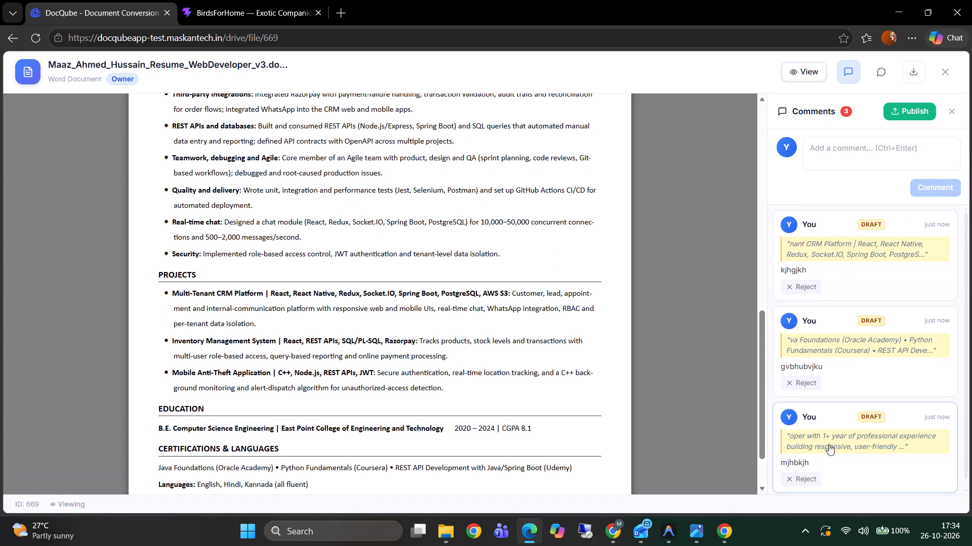
left_click(829, 444)
triple_click(839, 425)
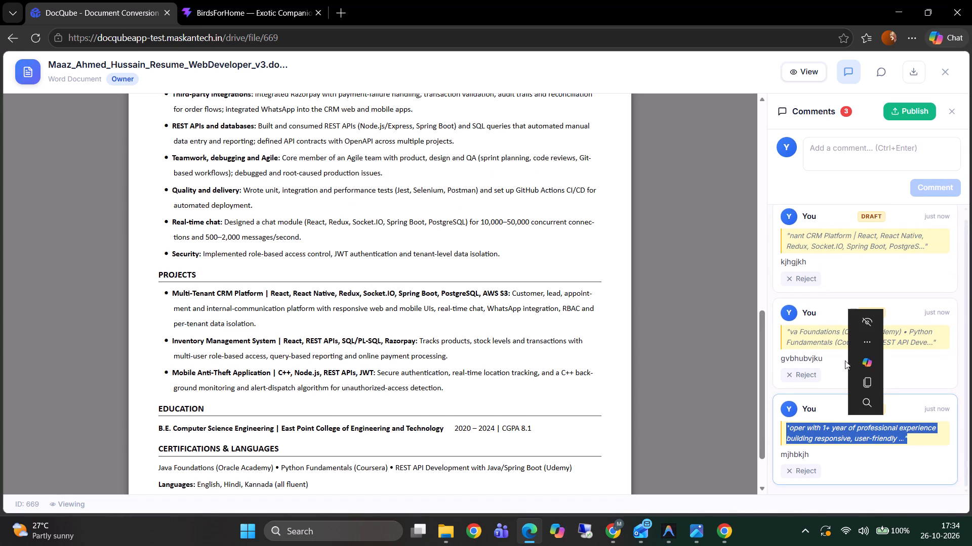
double_click(811, 338)
scroll(536, 316, "up", 8)
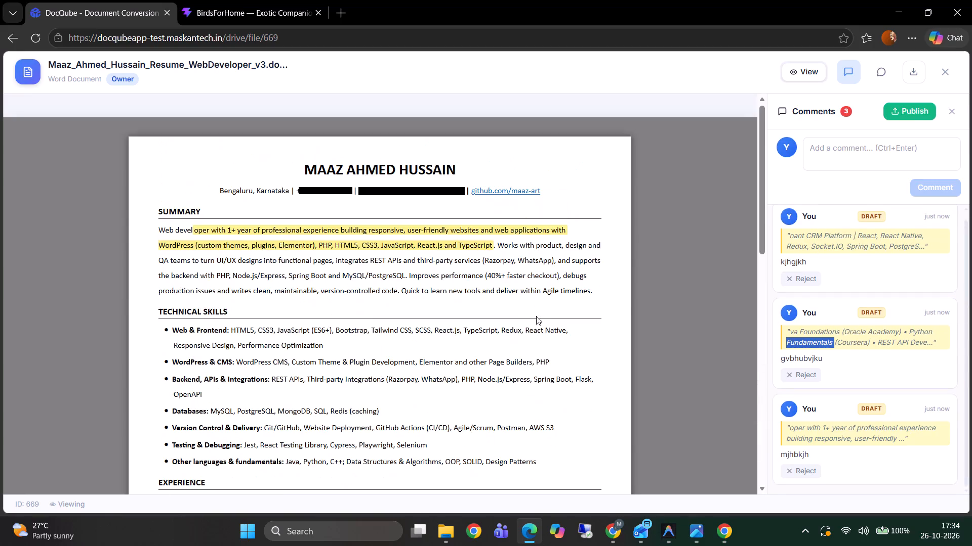
scroll(536, 316, "up", 2)
left_click(650, 208)
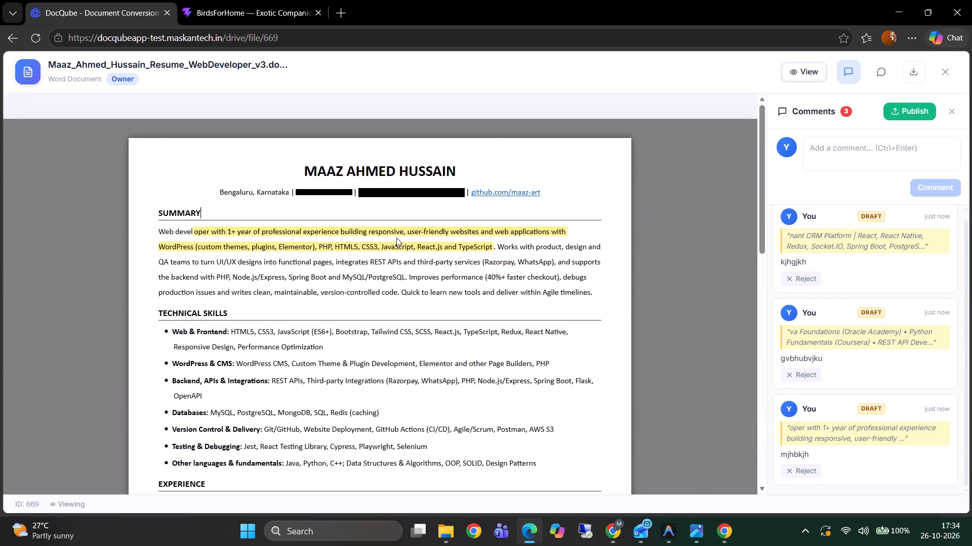
left_click(396, 237)
left_click(396, 237)
left_click(950, 110)
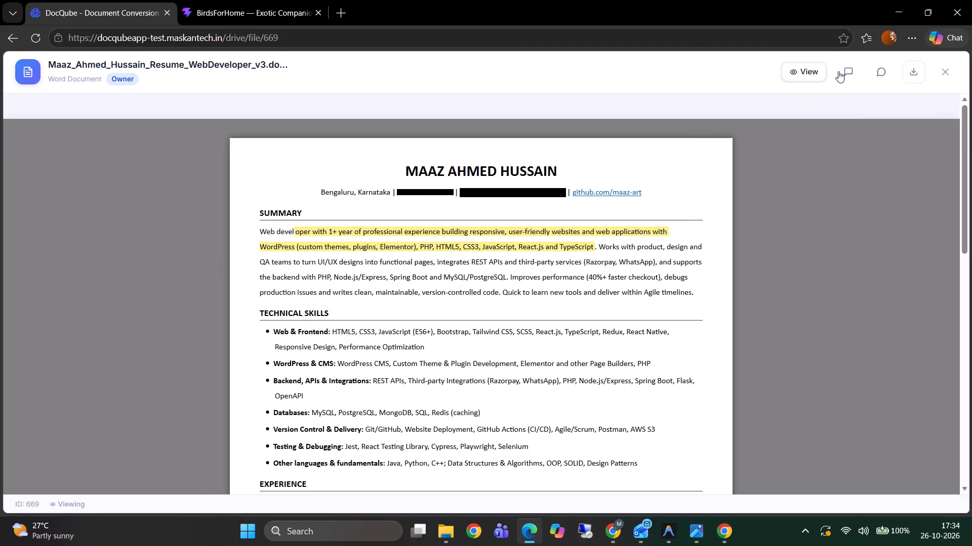
left_click(941, 74)
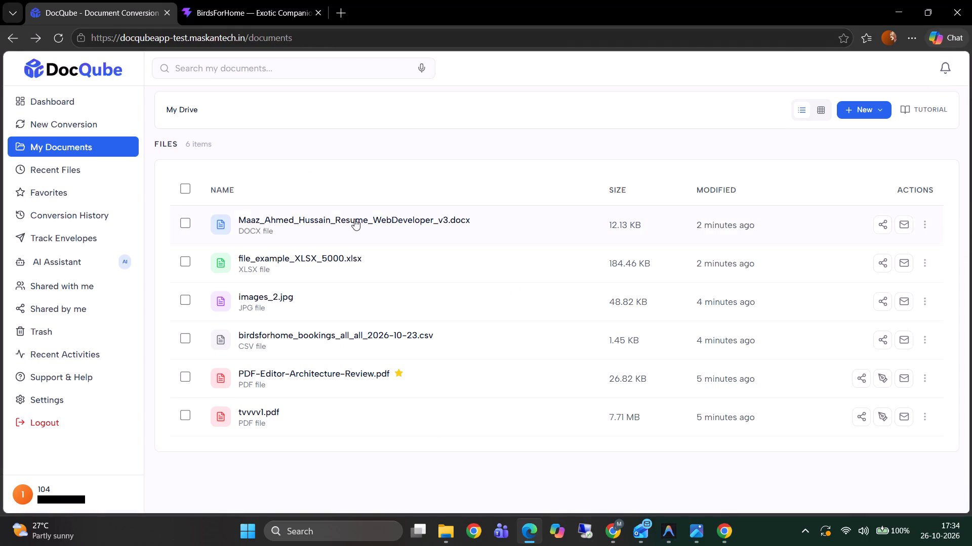
Reopen the resume with its comments, select Summary text from "eloper with 1+ year", check the view mode, and close the file.
left_click(354, 219)
left_click(838, 71)
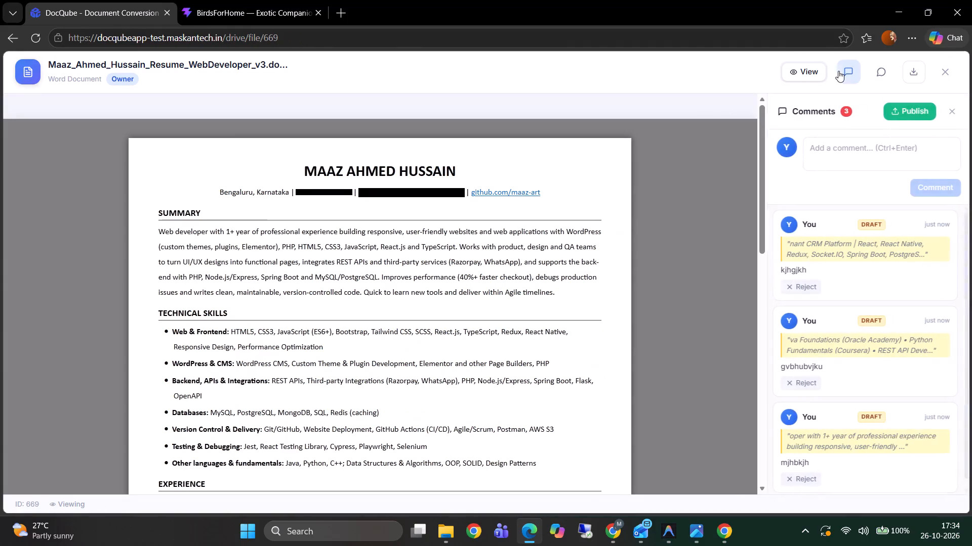
left_click_drag(187, 234, 428, 247)
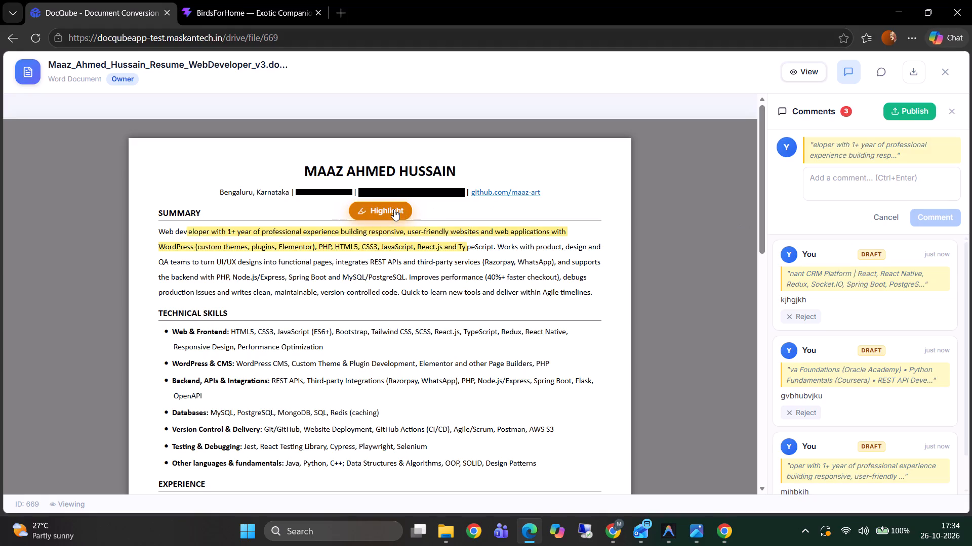
left_click(812, 76)
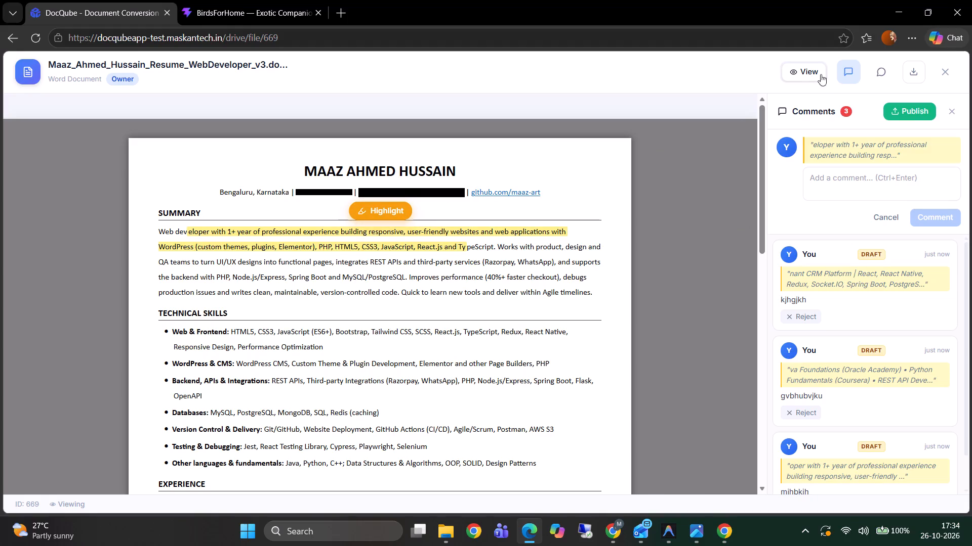
left_click(844, 72)
left_click(844, 72)
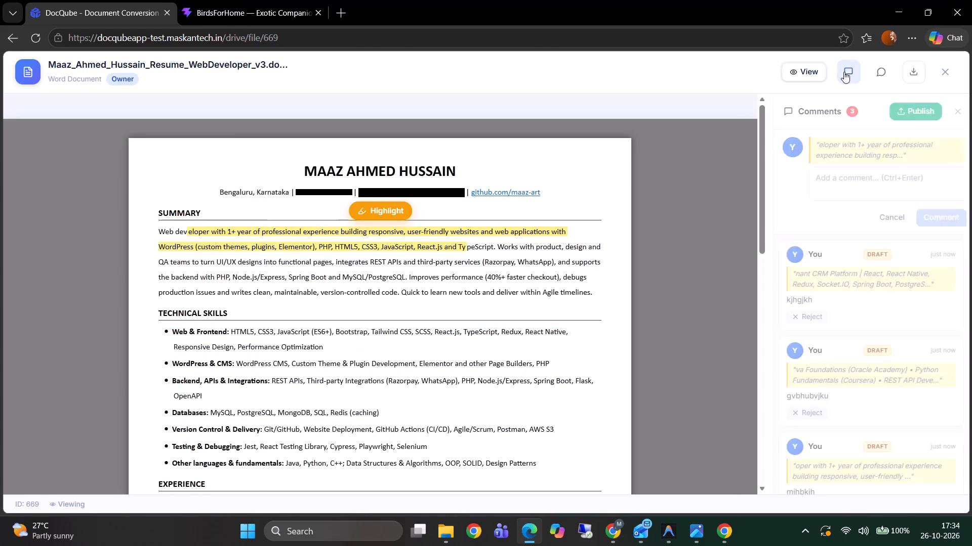
left_click(947, 76)
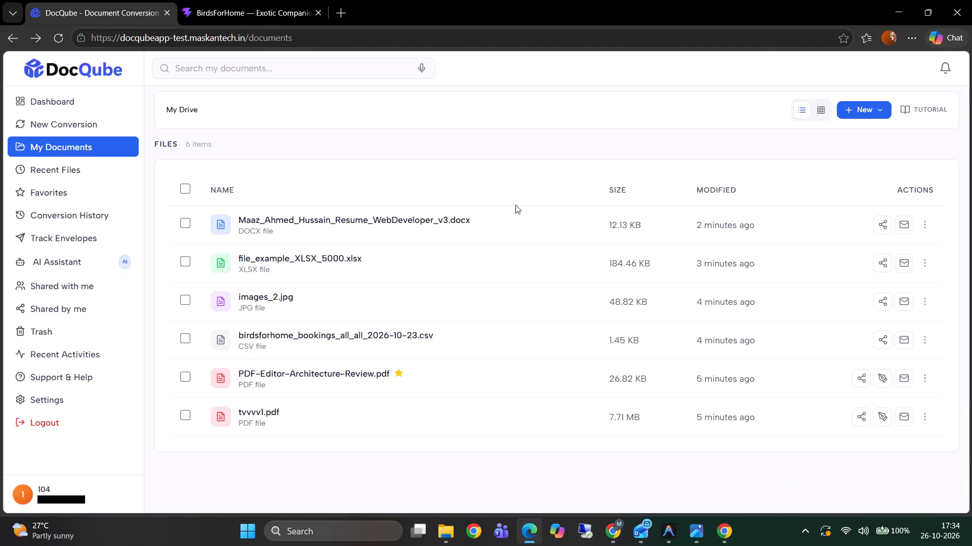
Open the resume again with its comments shown and check whether the view mode offers a comment mode.
left_click(429, 221)
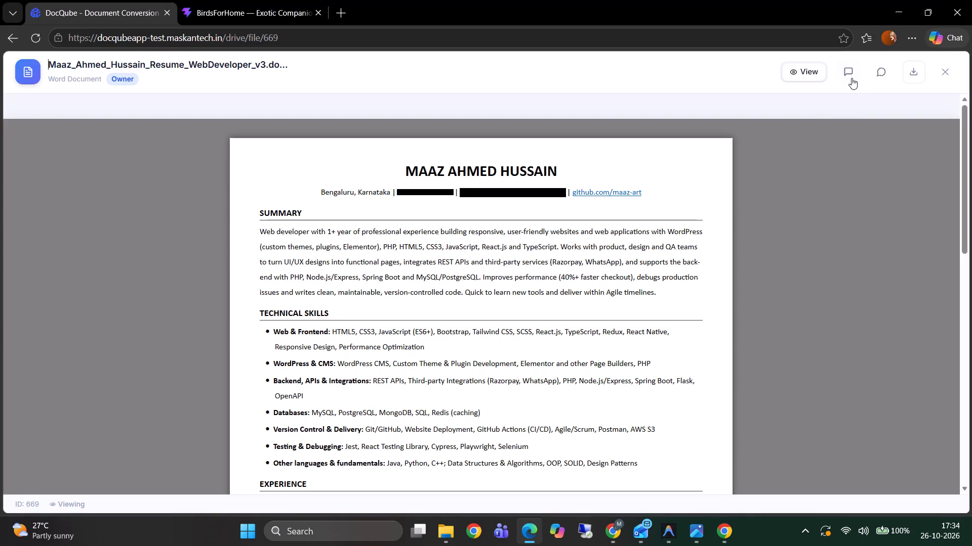
left_click(851, 79)
left_click(804, 80)
left_click(807, 72)
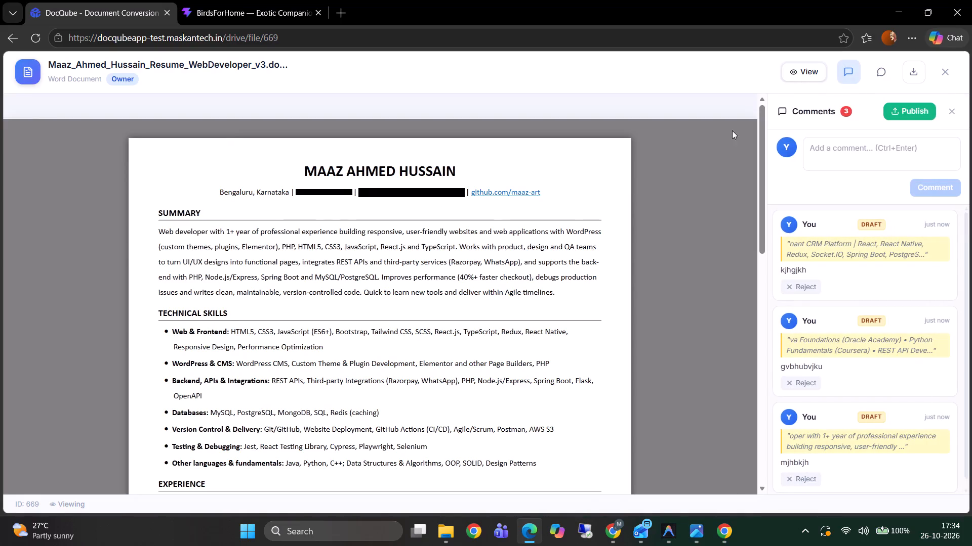
Select Summary text starting at "perience building responsive" in the resume to check the highlight option, and close the file.
left_click_drag(310, 236, 482, 270)
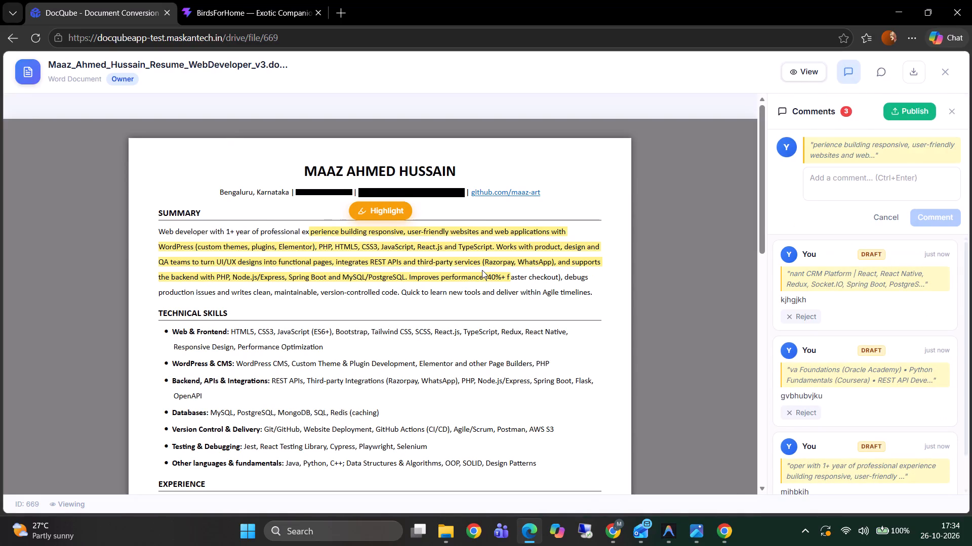
scroll(481, 270, "up", 1)
left_click(949, 64)
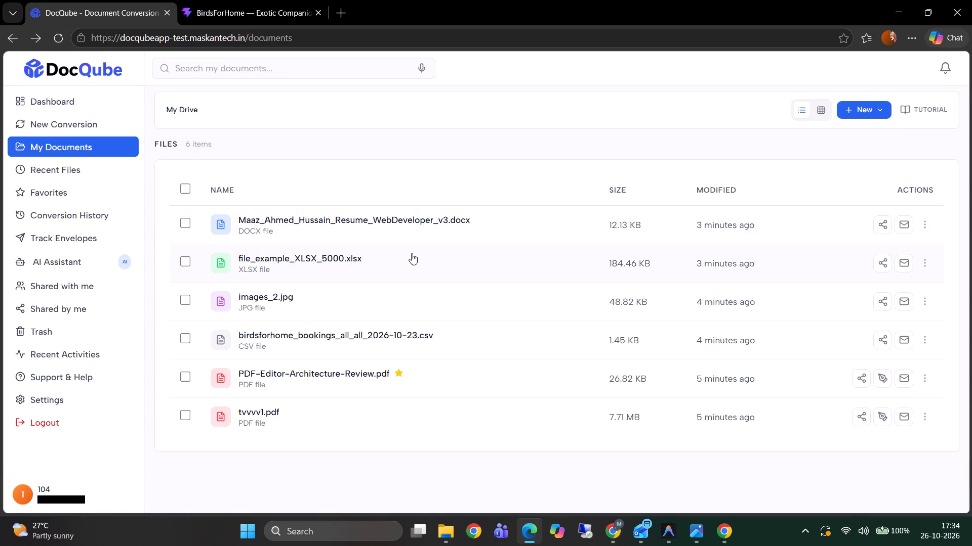
Reopen the resume with its comments shown and check how the view mode and comments toggle respond.
left_click(420, 218)
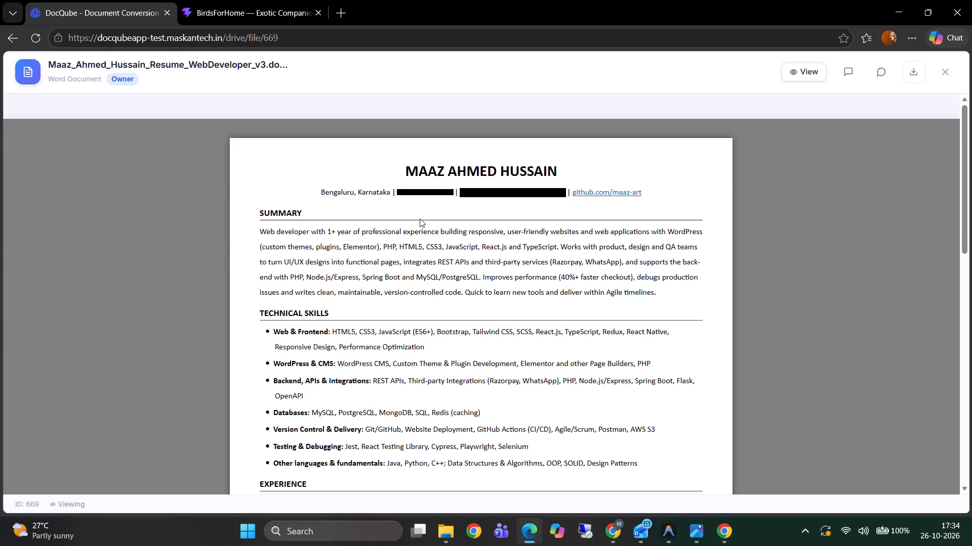
left_click(854, 80)
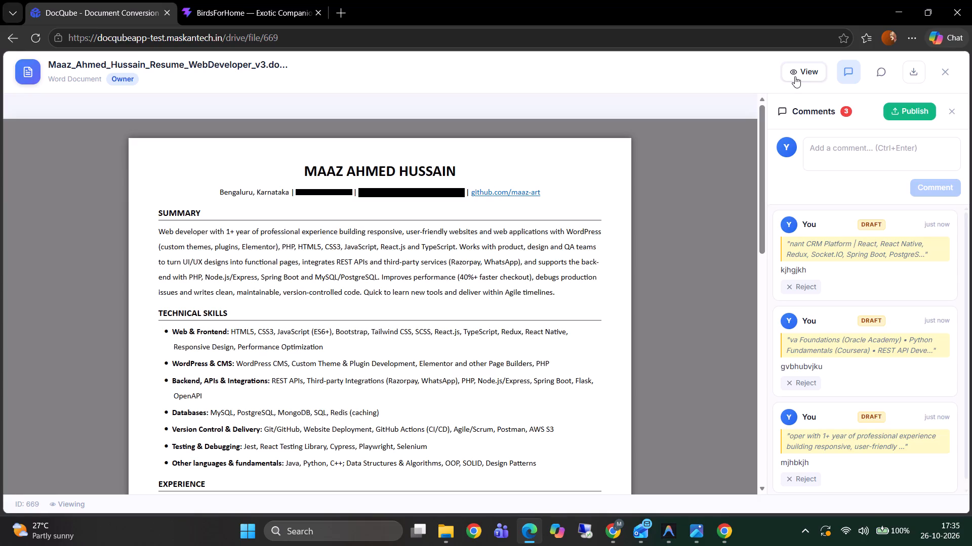
double_click(854, 73)
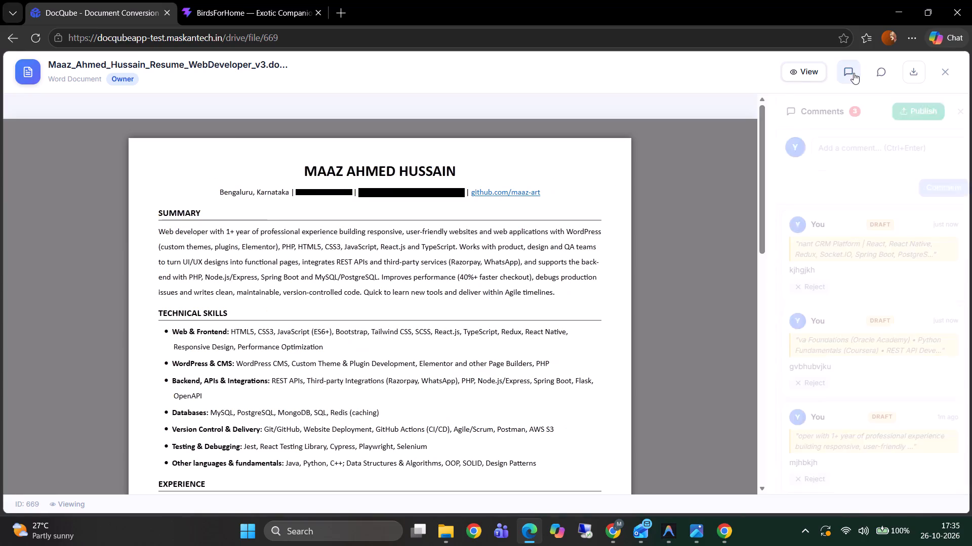
left_click(848, 155)
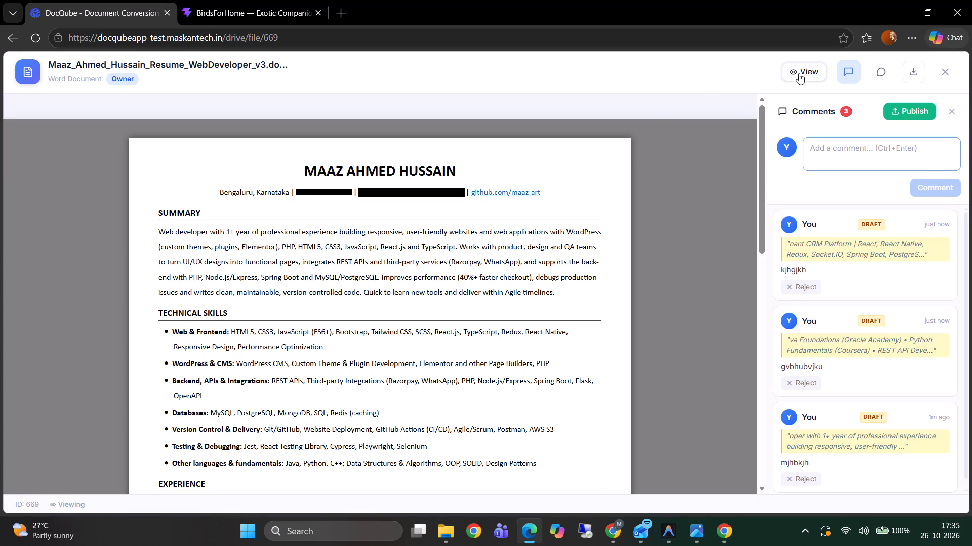
left_click(811, 63)
double_click(813, 73)
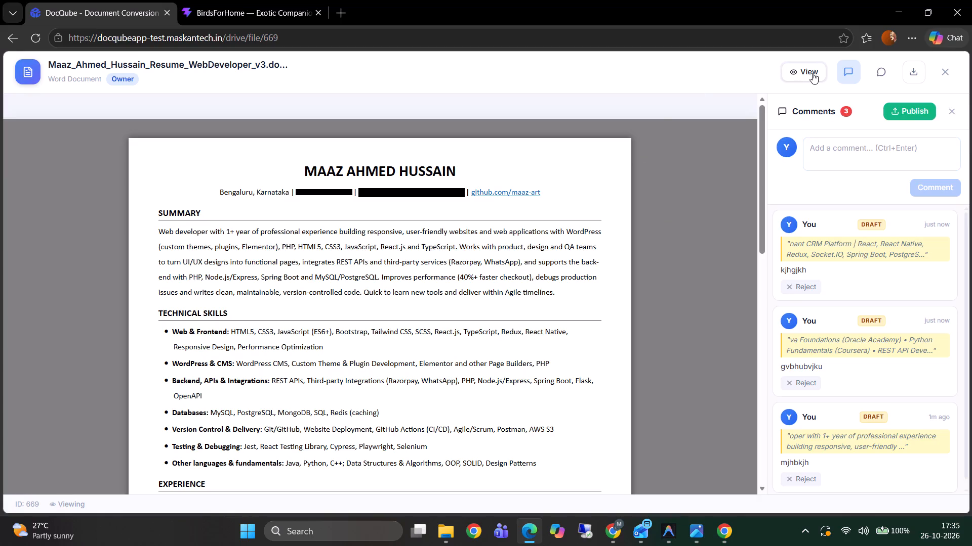
left_click(813, 73)
left_click(845, 76)
left_click(845, 76)
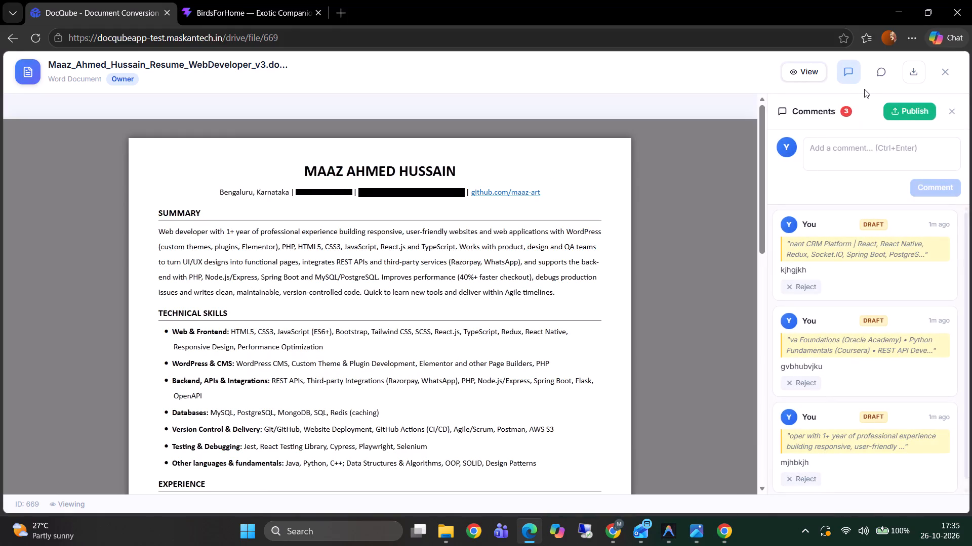
left_click(871, 157)
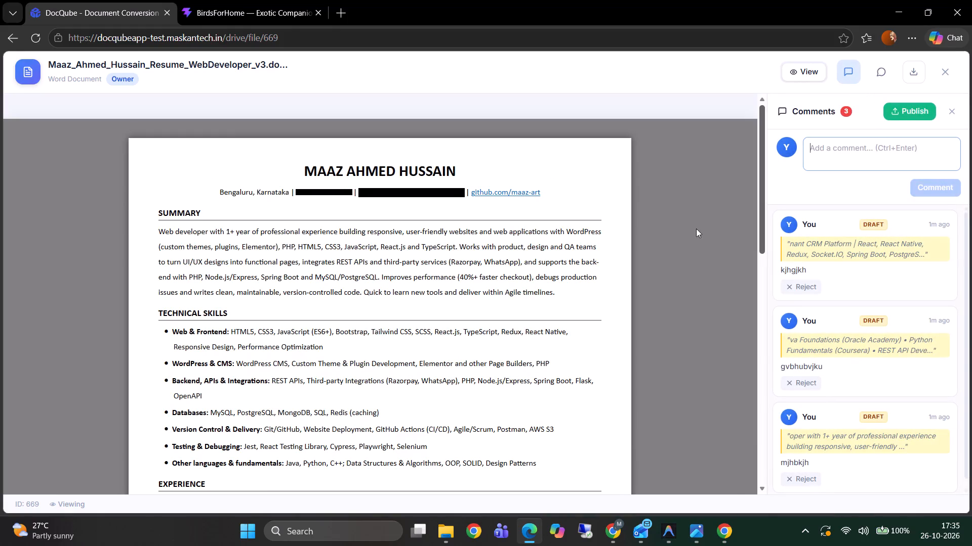
Select several Summary passages, from "essional experience" through "able, version-controlled code", to test how selections are marked for commenting, and clear the selection.
left_click_drag(273, 233, 396, 252)
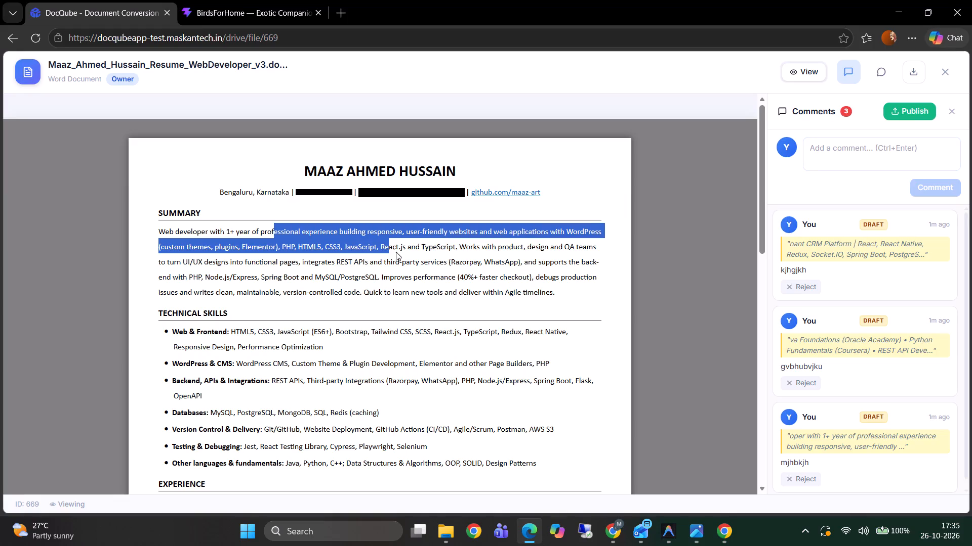
left_click_drag(396, 252, 431, 253)
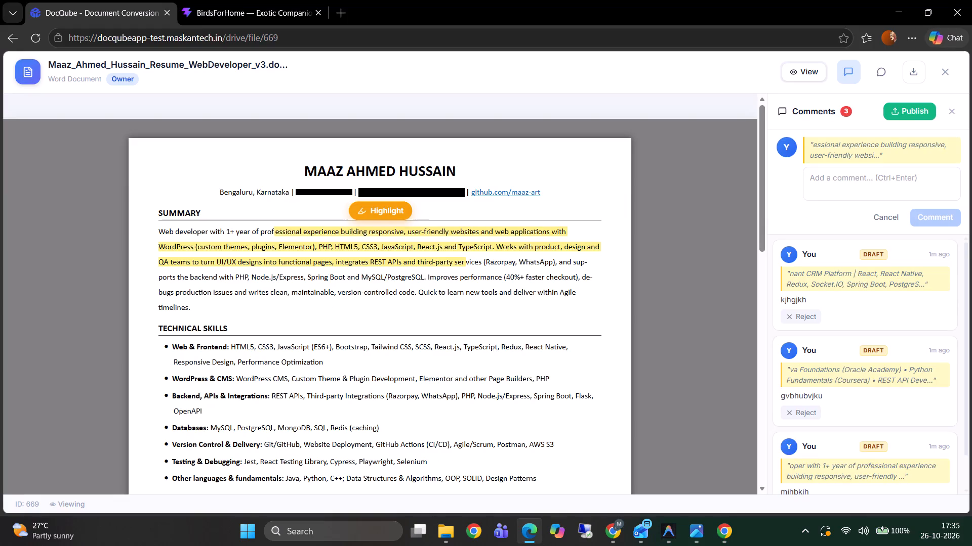
left_click_drag(276, 288, 479, 295)
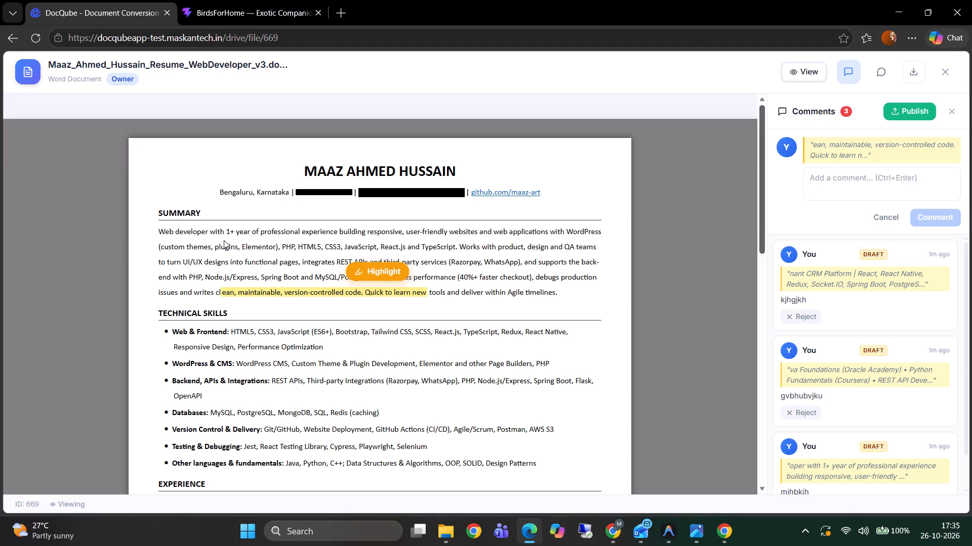
left_click_drag(224, 240, 388, 270)
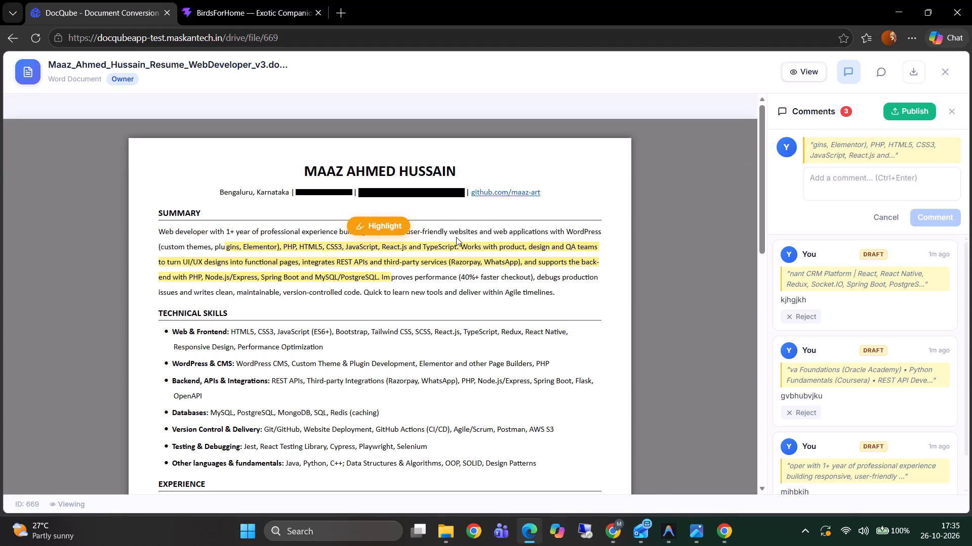
left_click_drag(266, 293, 373, 299)
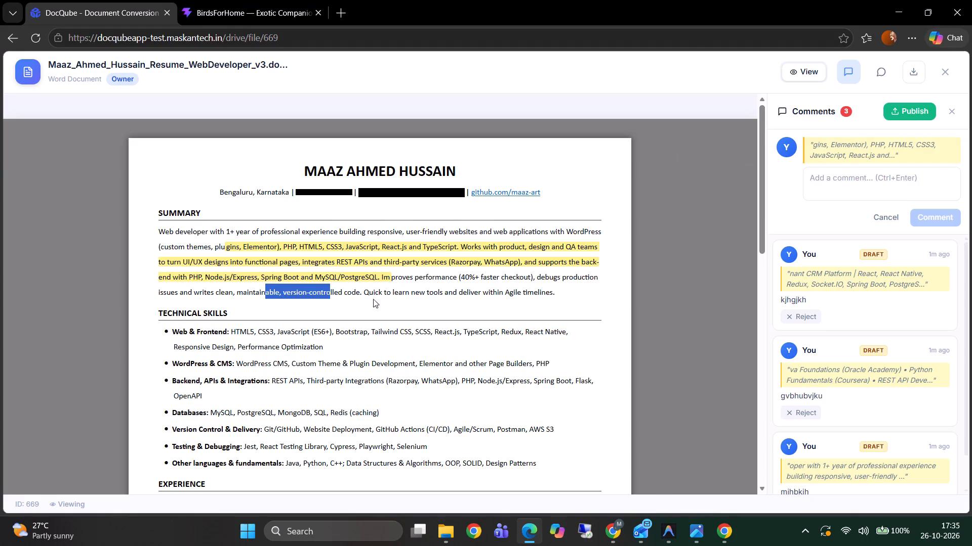
left_click_drag(373, 299, 464, 305)
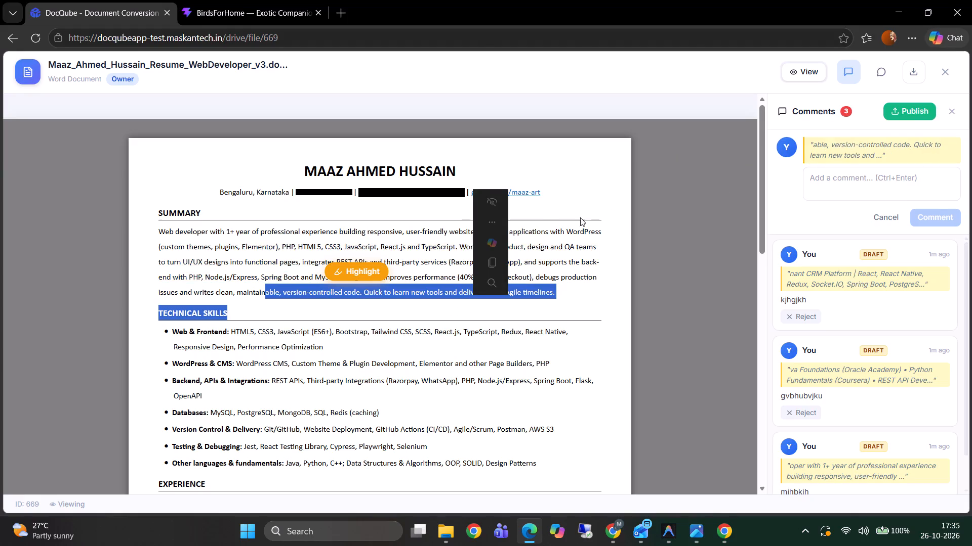
left_click(511, 255)
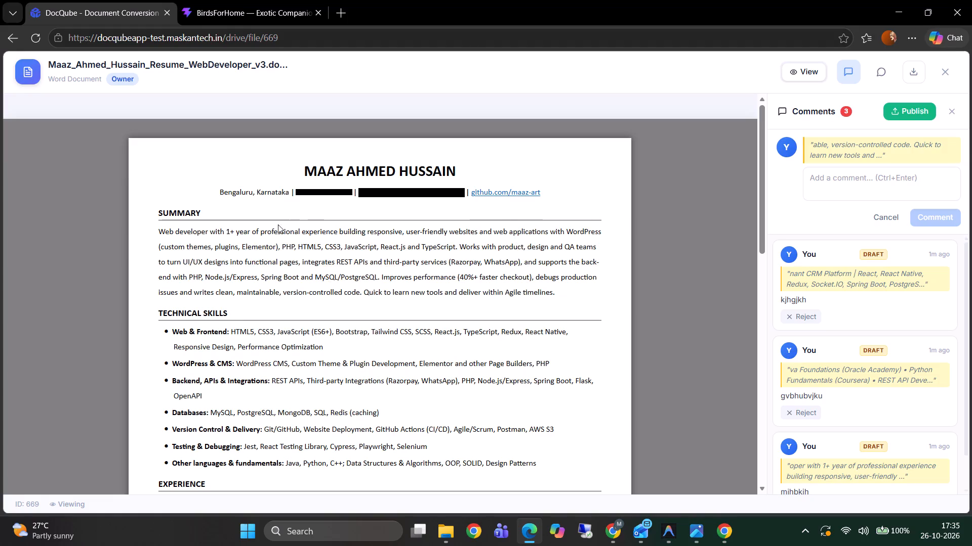
Check the view mode with the comments hidden, and show the comments again.
left_click(805, 74)
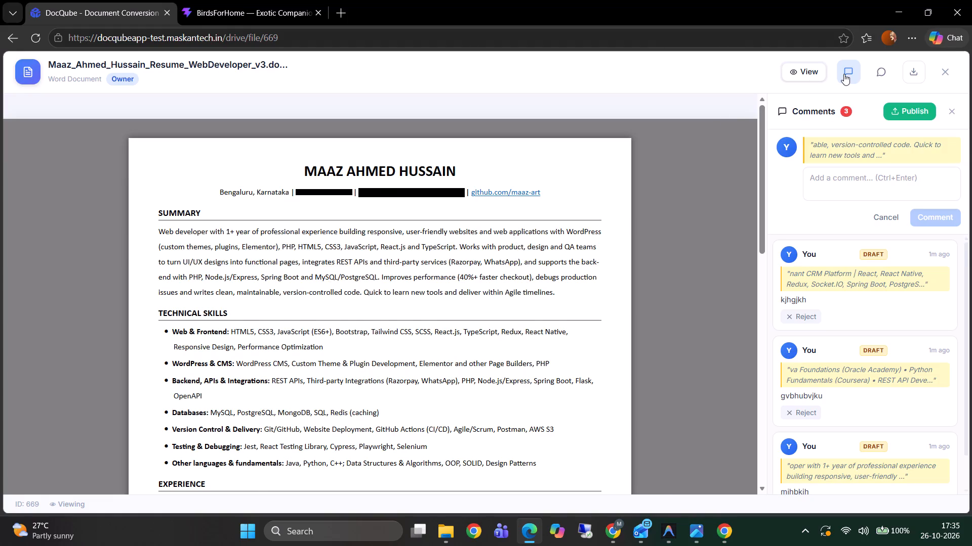
left_click(844, 74)
triple_click(819, 72)
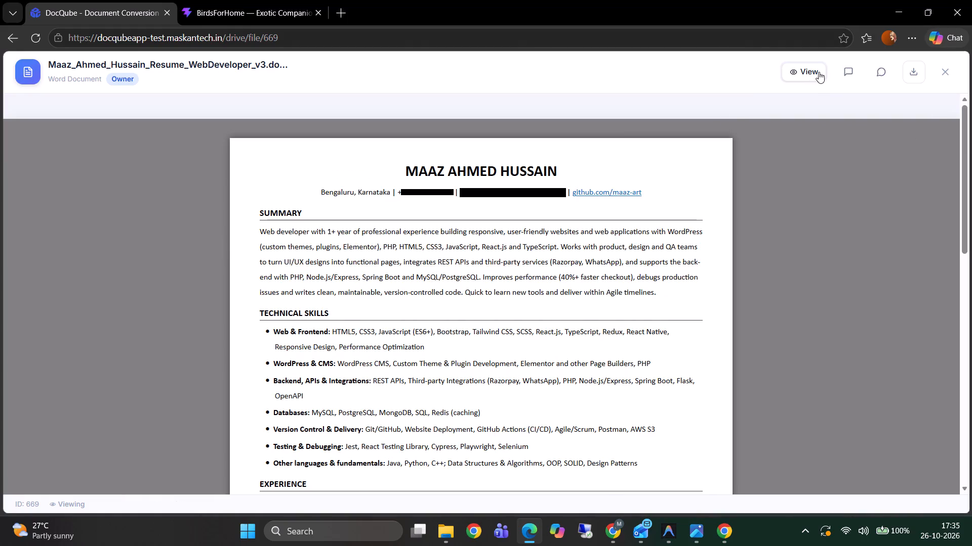
double_click(819, 72)
left_click(850, 72)
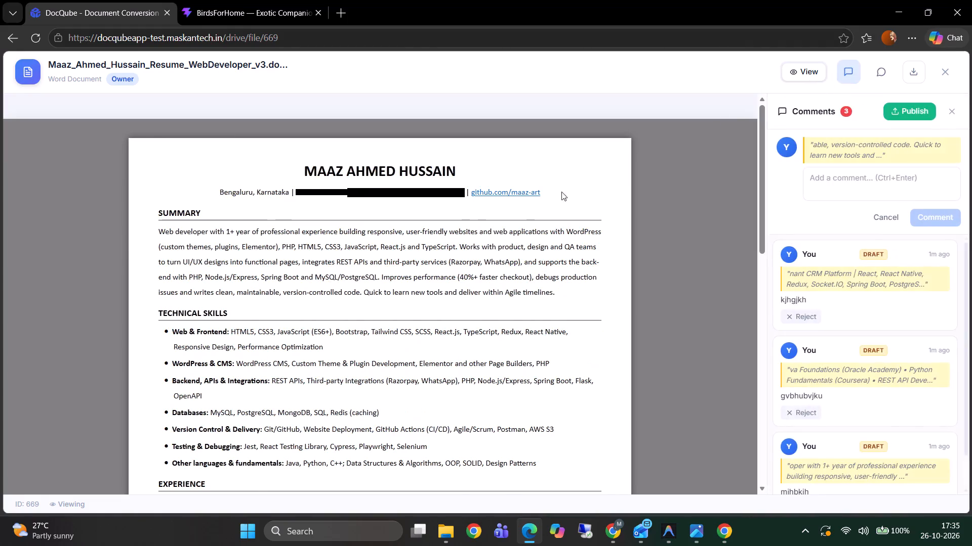
Highlight the Summary text from "es REST APIs and third-party services" to "Improves performance (4".
left_click_drag(327, 255, 465, 274)
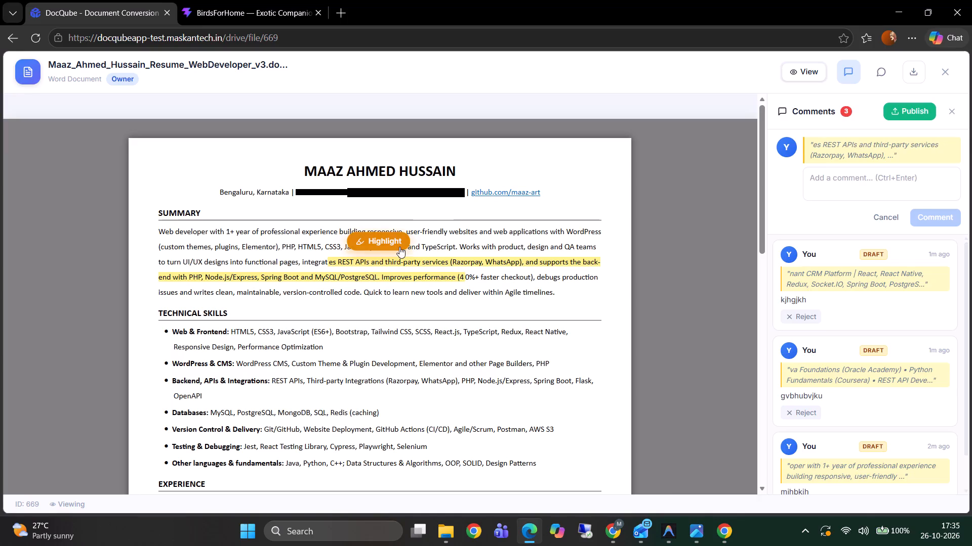
left_click(380, 241)
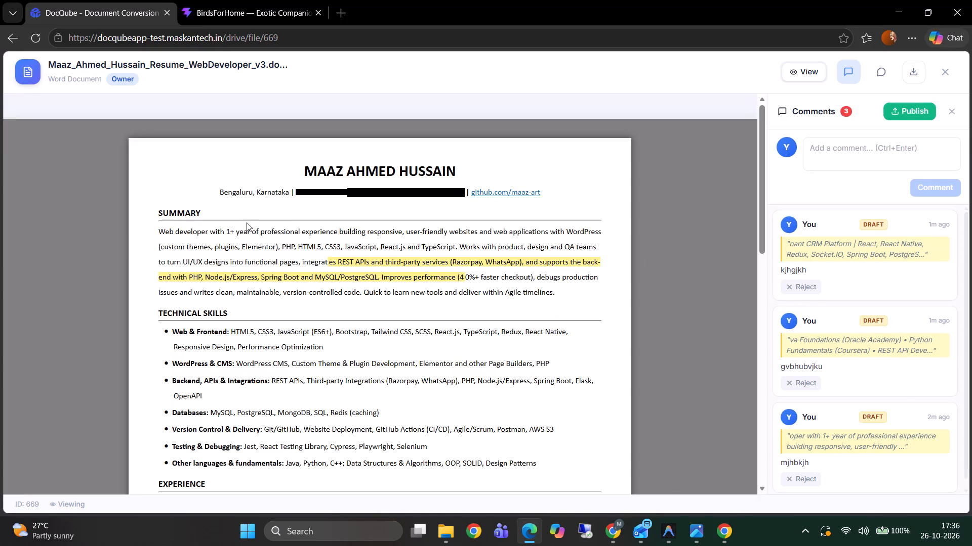
Select the Summary text from "th 1+ year" to "CSS3", and check how it is marked with the comments closed.
left_click_drag(218, 229, 341, 245)
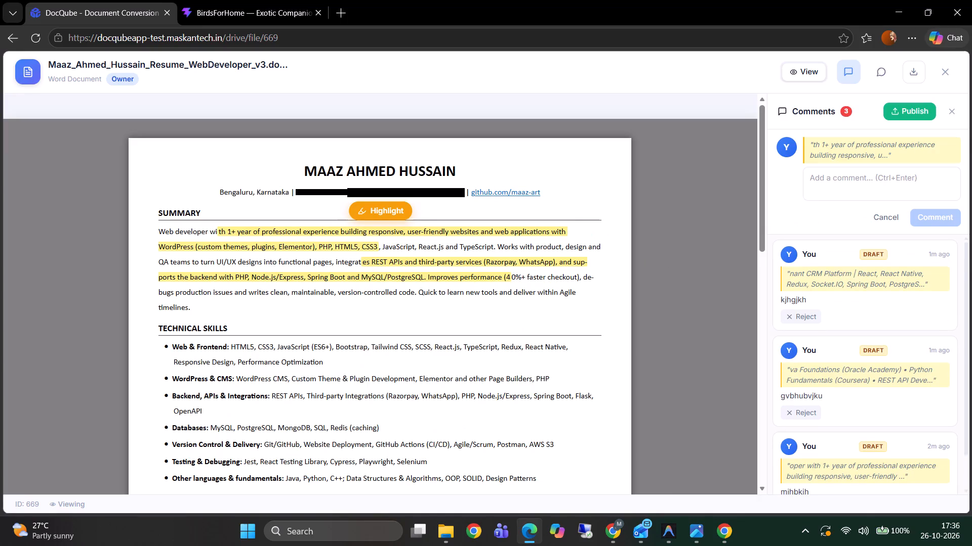
left_click(954, 107)
left_click(855, 79)
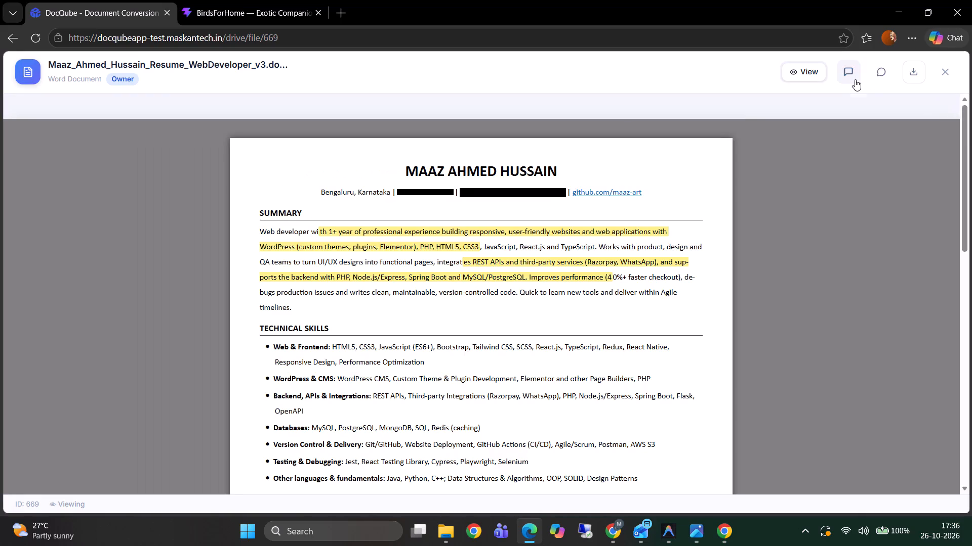
left_click(952, 115)
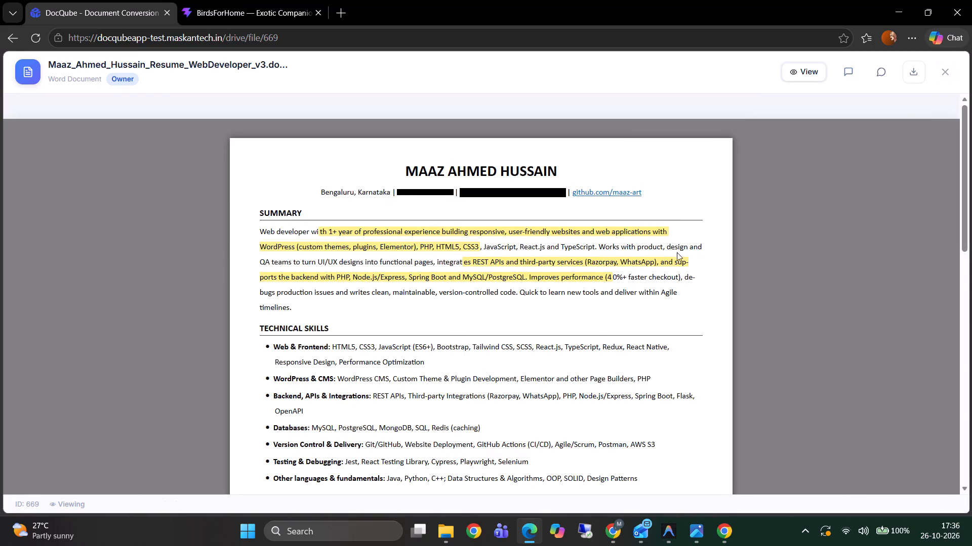
With the comments closed, select part of the Web & Frontend line under Technical Skills to check the highlight option, and close the resume.
scroll(547, 316, "down", 2)
left_click_drag(341, 203, 496, 227)
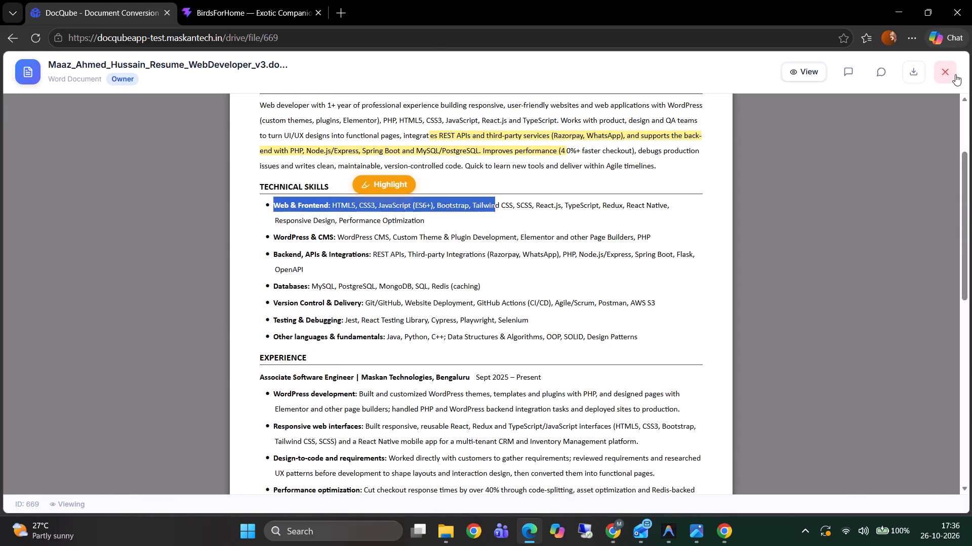
left_click(955, 74)
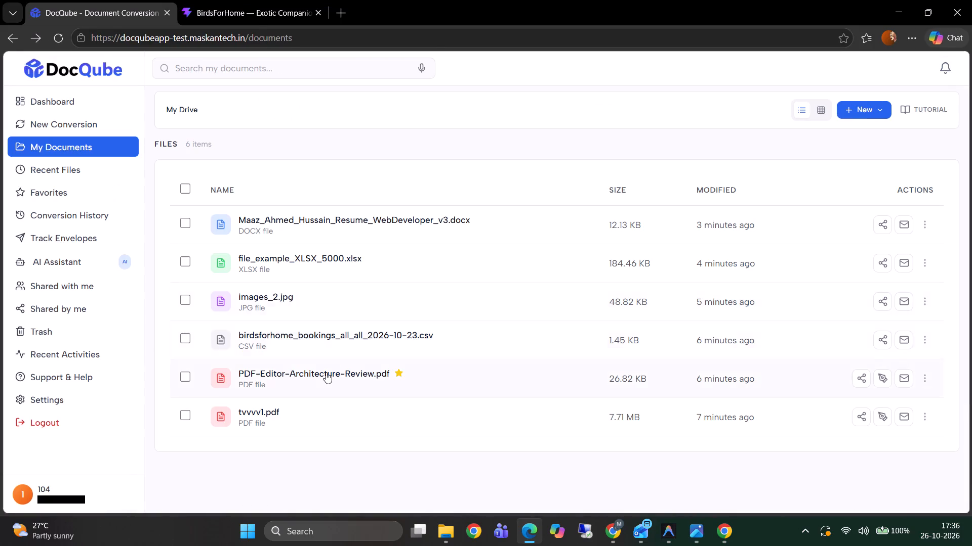
Open PDF-Editor-Architecture-Review.pdf and switch it to Comment mode.
left_click(326, 372)
scroll(656, 236, "down", 3)
scroll(656, 236, "up", 1)
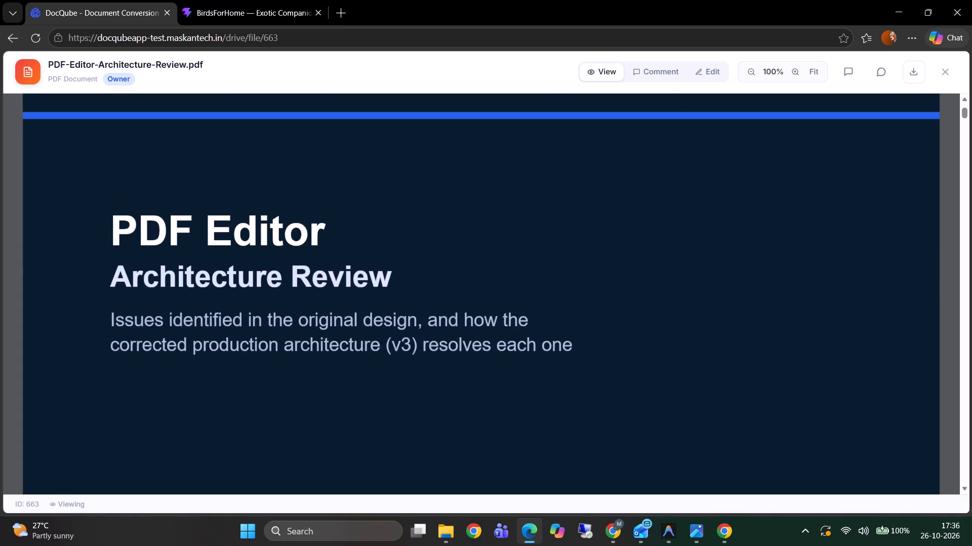
scroll(705, 195, "up", 7)
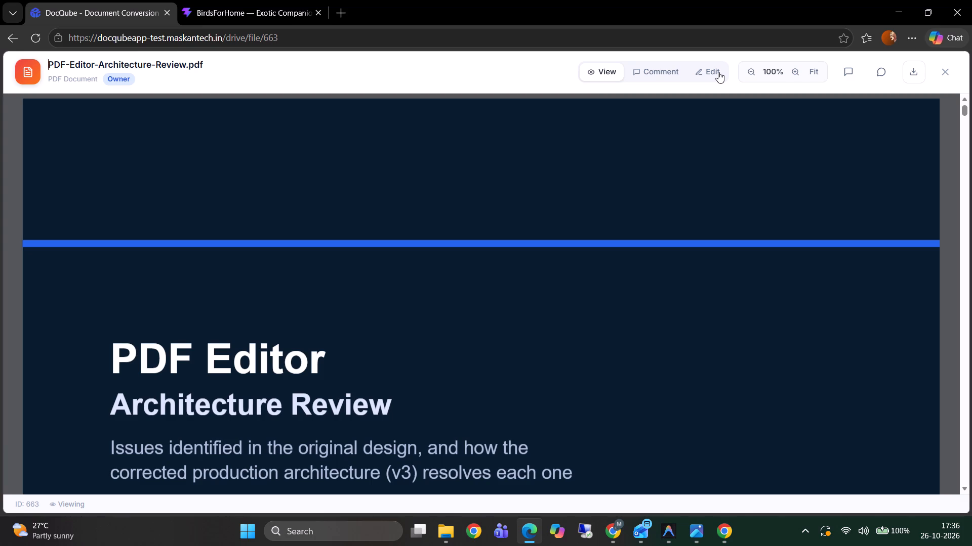
left_click(656, 67)
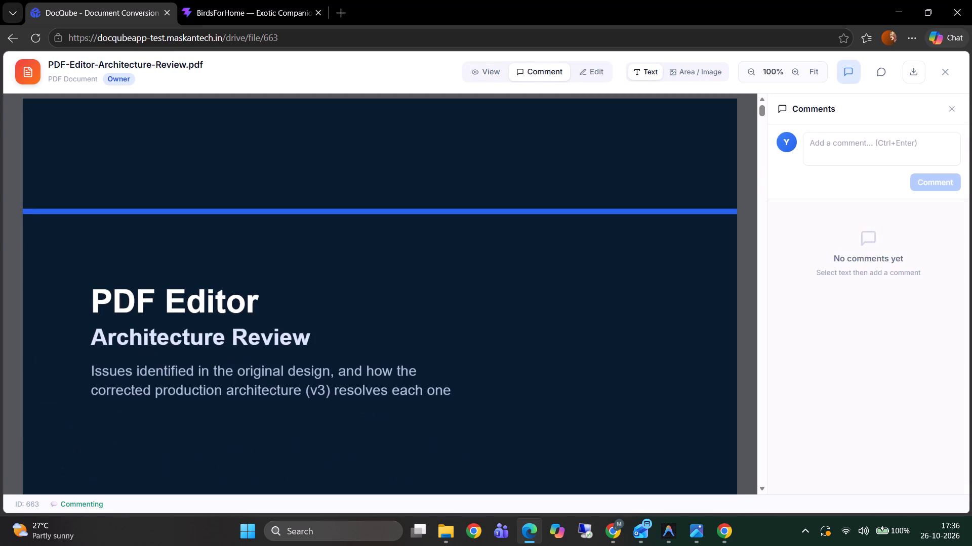
Select cover page text starting at "DF Editor" and again at "Editor Architecture Review" to test text commenting in the PDF.
scroll(434, 282, "down", 2)
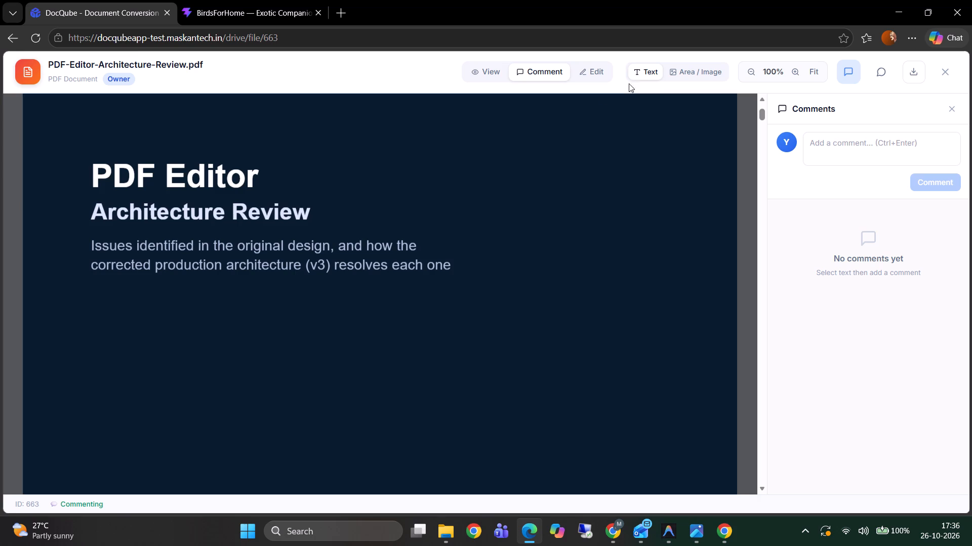
left_click_drag(116, 160, 445, 274)
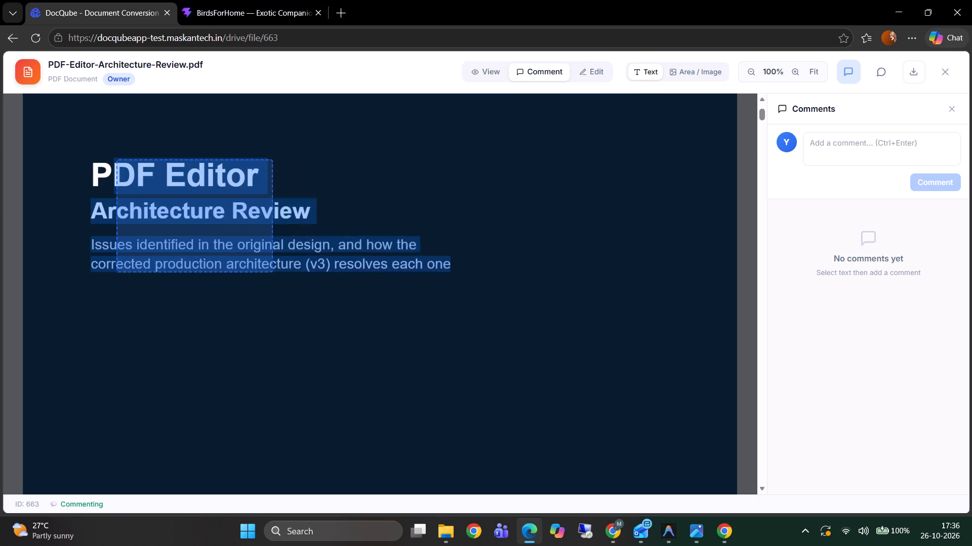
left_click_drag(445, 274, 459, 261)
left_click(552, 316)
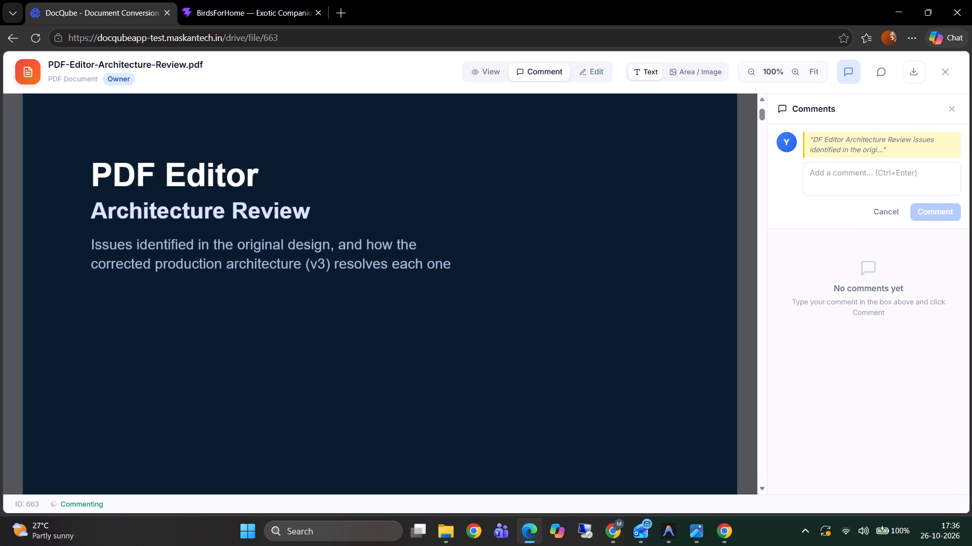
left_click_drag(159, 171, 375, 215)
Select Contents entries starting at "ndering & Performance" to test text commenting, and close the comments without adding one.
scroll(394, 217, "down", 14)
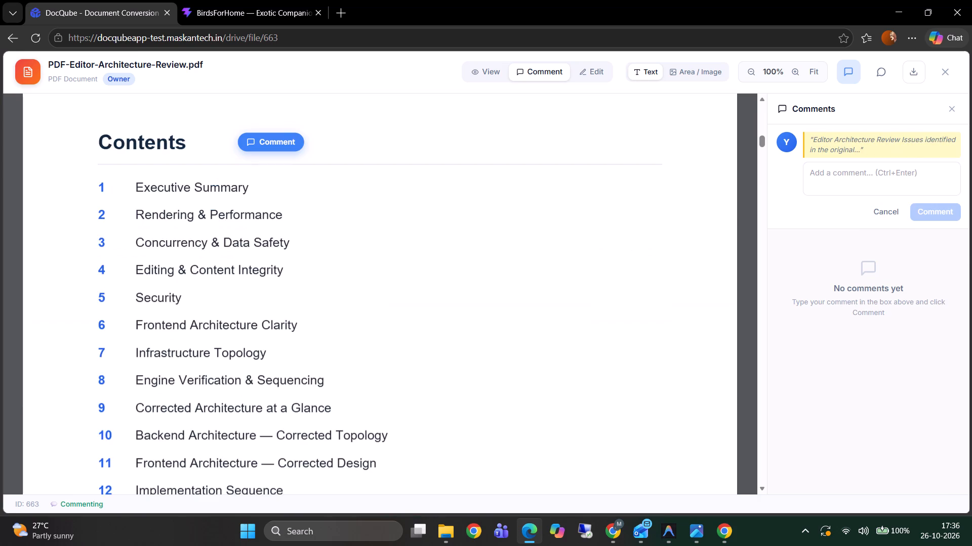
scroll(400, 218, "down", 4)
left_click_drag(161, 188, 424, 320)
scroll(244, 215, "up", 3)
left_click_drag(149, 210, 249, 297)
left_click(549, 261)
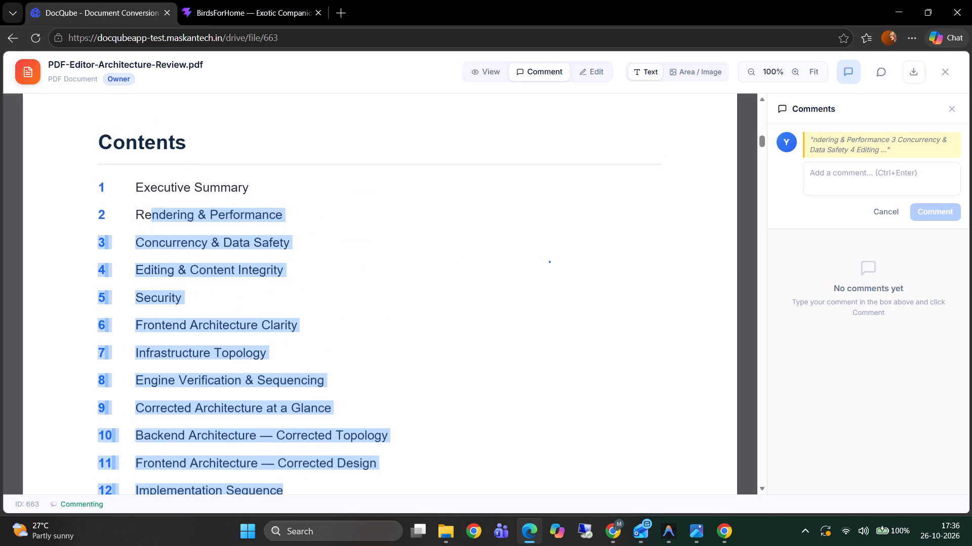
left_click(947, 108)
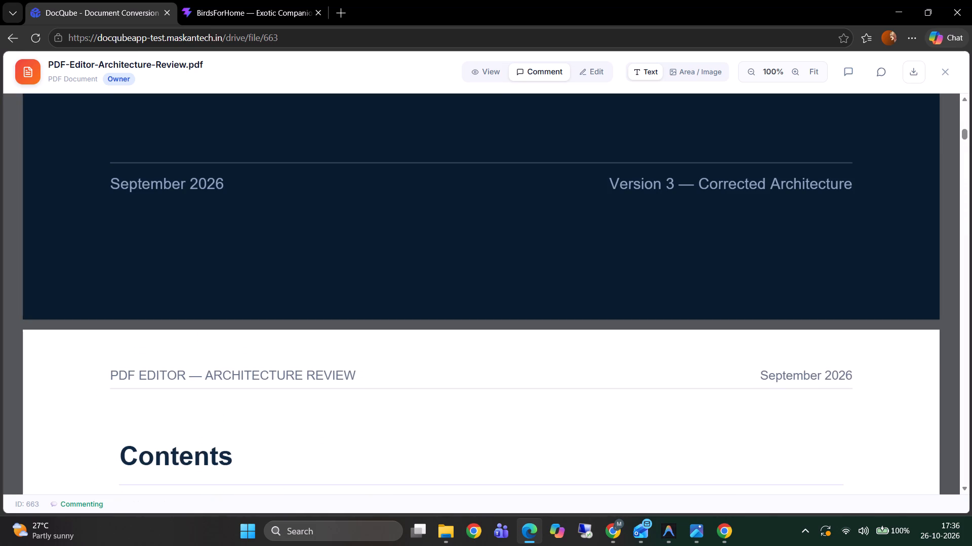
Select Contents entries starting at "Concurrency & Data Safety" to test text commenting, and close the comments and the PDF.
scroll(860, 193, "up", 2)
scroll(860, 193, "down", 1)
scroll(860, 193, "up", 17)
scroll(860, 193, "down", 1)
scroll(860, 193, "up", 5)
scroll(860, 193, "down", 1)
scroll(860, 193, "up", 2)
scroll(860, 193, "down", 1)
scroll(860, 193, "up", 1)
scroll(860, 193, "down", 8)
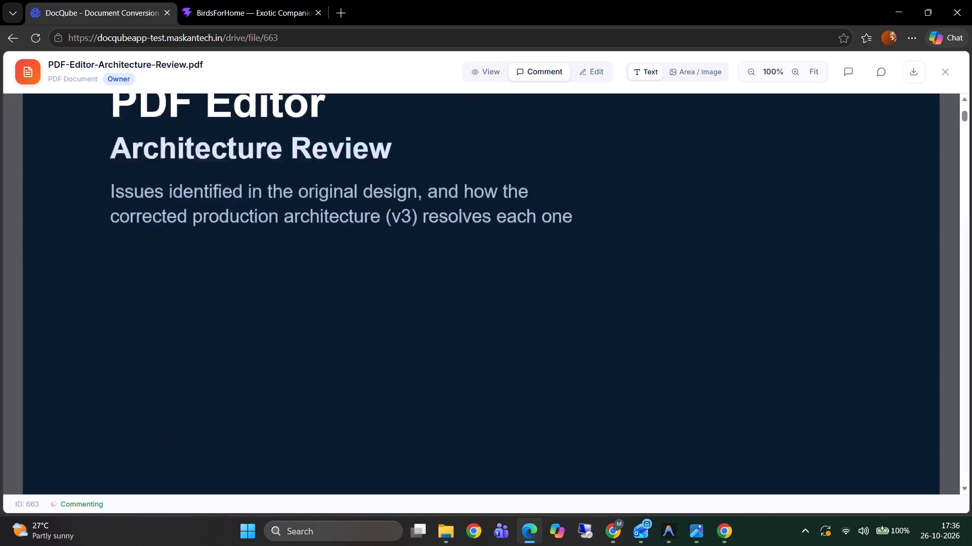
scroll(860, 193, "down", 16)
left_click_drag(172, 136, 401, 386)
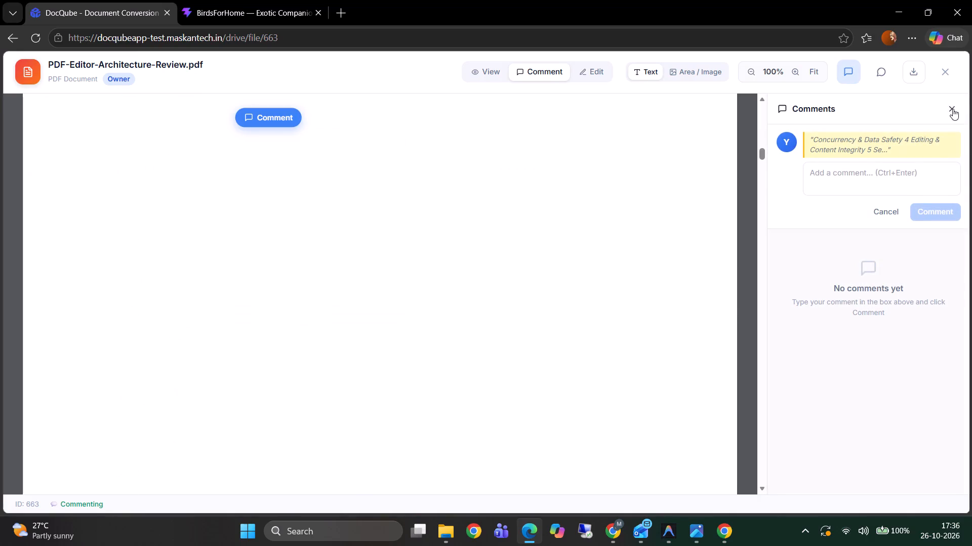
left_click(953, 109)
left_click(947, 77)
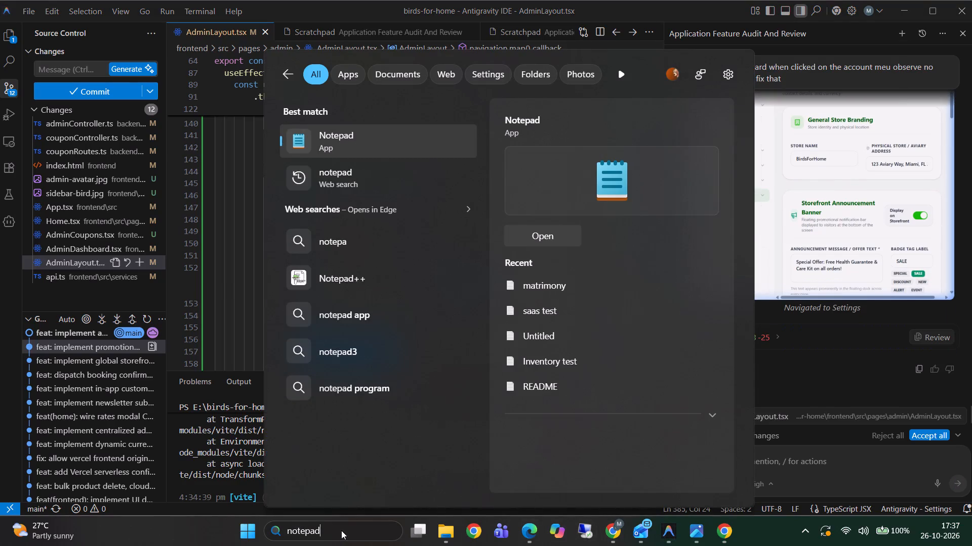
left_click(563, 229)
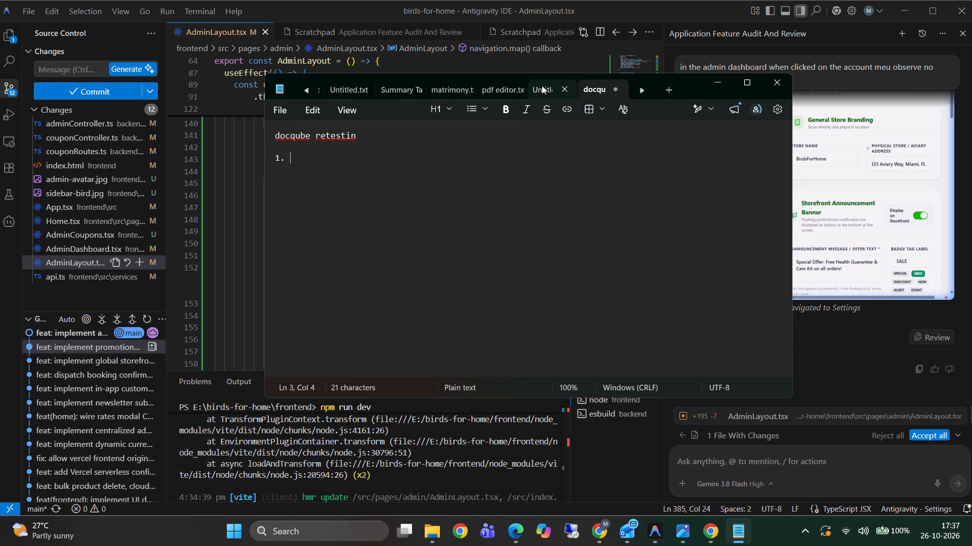
left_click(542, 85)
left_click(495, 88)
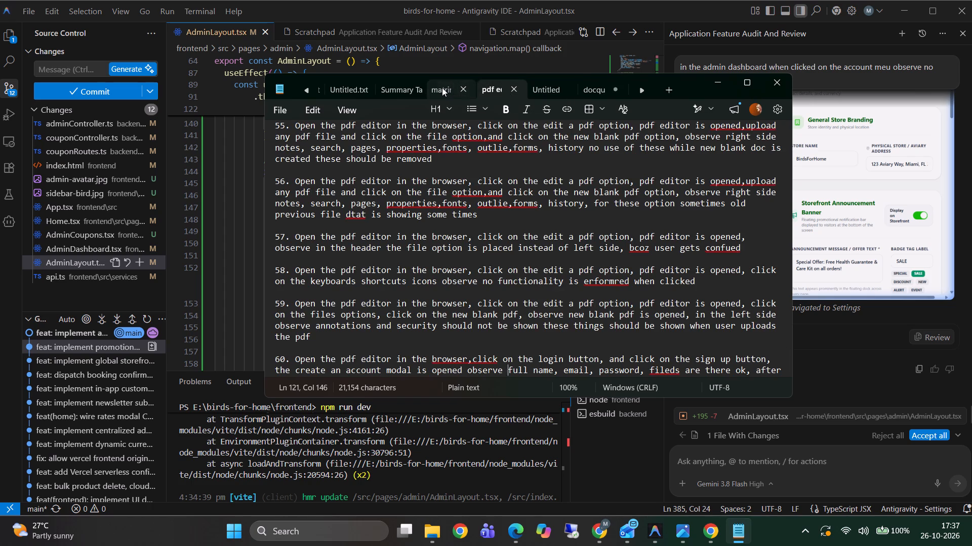
left_click(442, 87)
left_click(394, 89)
left_click(349, 92)
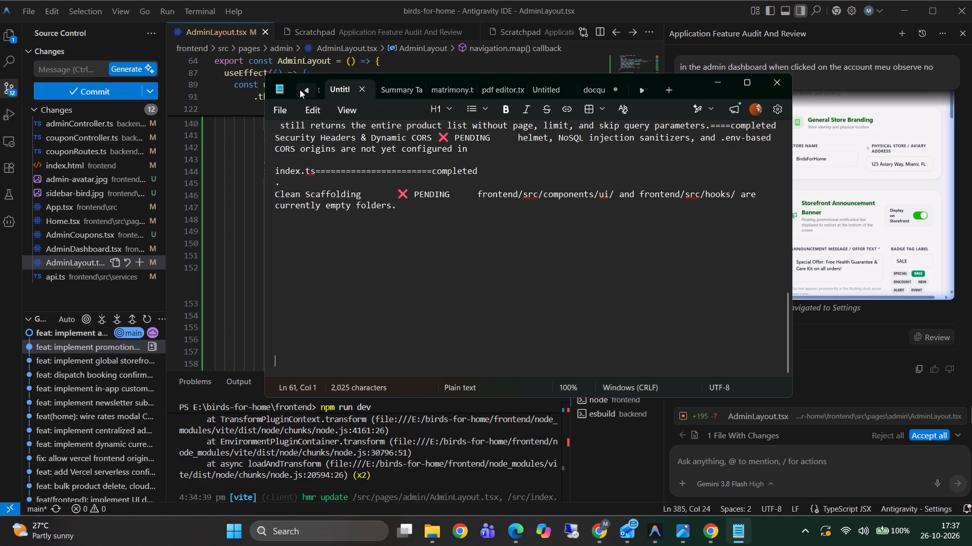
left_click(302, 88)
triple_click(302, 88)
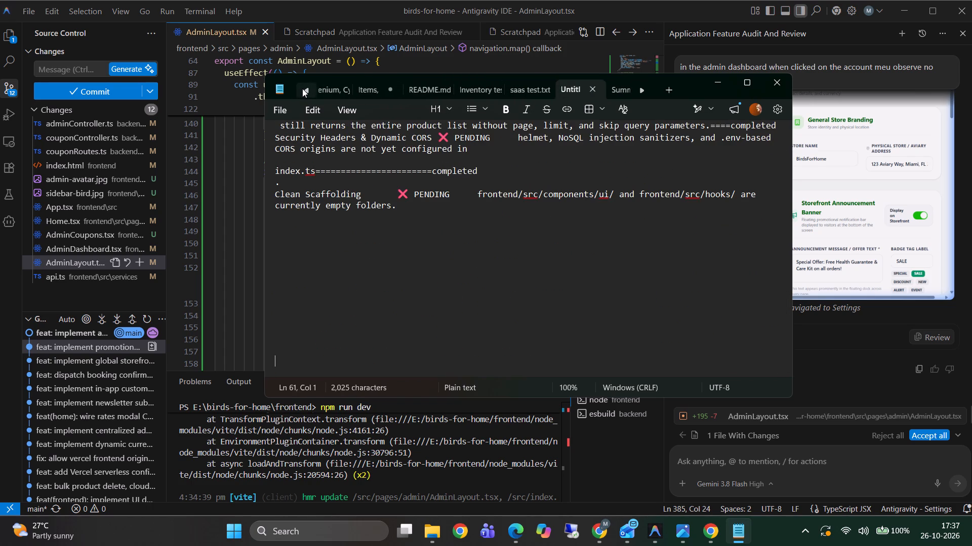
left_click(520, 88)
Below item 9 at the end of the notes, add a "retesting" divider line with equals signs on both sides.
scroll(508, 232, "down", 11)
scroll(508, 232, "up", 11)
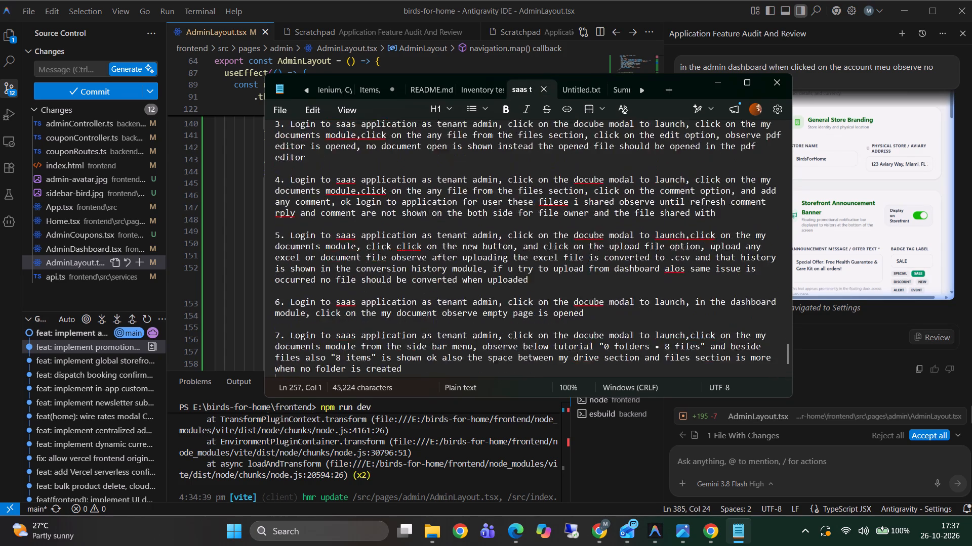
scroll(508, 232, "up", 2)
scroll(508, 232, "down", 4)
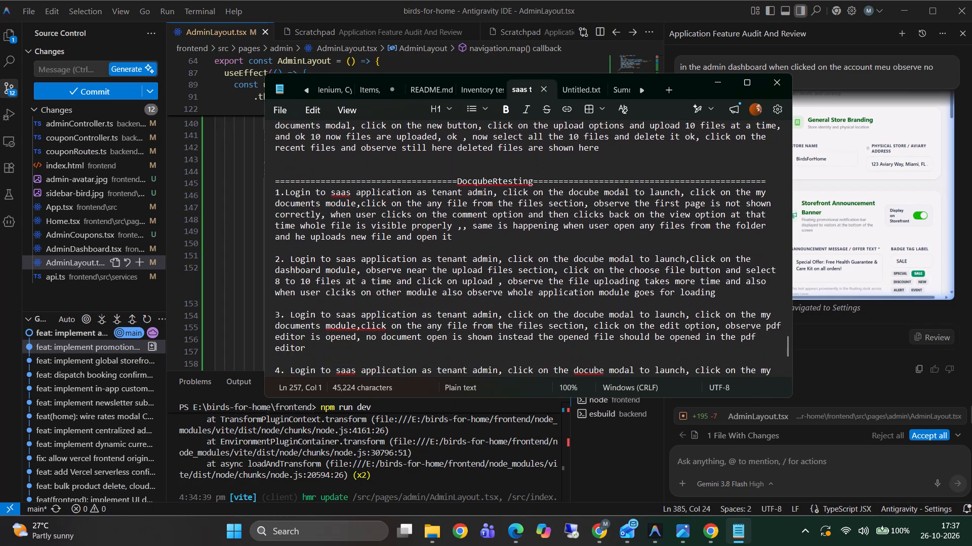
scroll(508, 232, "down", 7)
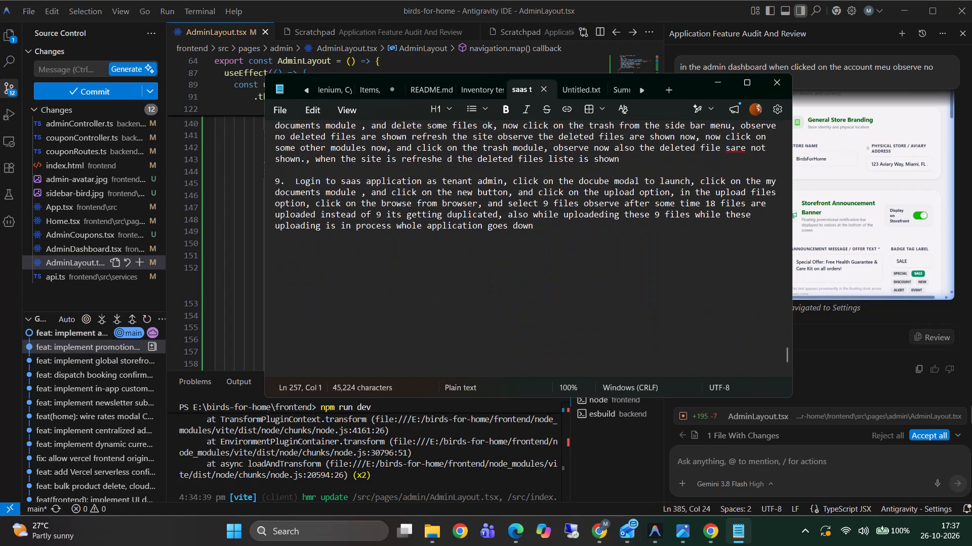
left_click(541, 230)
key("Return")
key("Return")
key("equal")
key("equal")
key("equal")
key("equal")
key("equal")
key("equal")
key("equal")
key("equal")
key("equal")
key("equal")
key("equal")
key("equal")
key("equal")
key("equal")
key("equal")
key("equal")
key("equal")
key("equal")
key("equal")
key("equal")
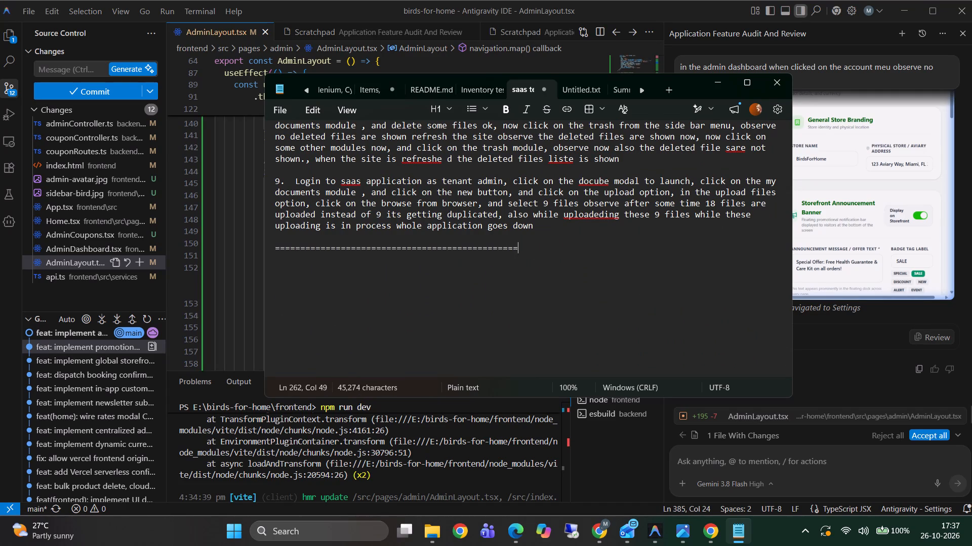
type("retesting")
key("equal")
key("equal")
key("equal")
key("equal")
key("equal")
key("equal")
key("equal")
key("equal")
key("equal")
key("equal")
key("equal")
key("equal")
key("equal")
key("equal")
key("equal")
key("equal")
key("equal")
key("equal")
key("equal")
key("equal")
type("===")
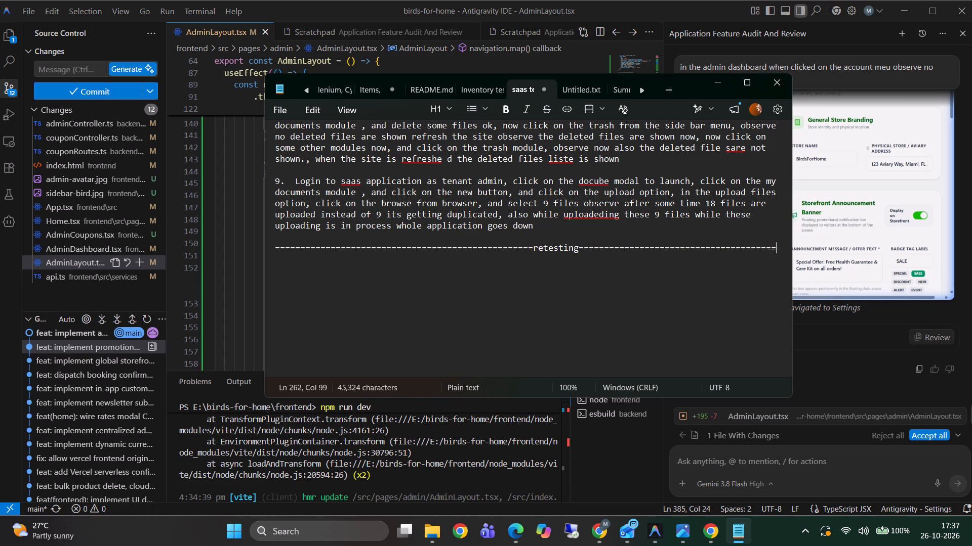
Start a new list item numbered "1." below the retesting divider, leaving a blank line between them.
key("Return")
key("Return")
type("1,")
key("BackSpace")
type(".")
key("space")
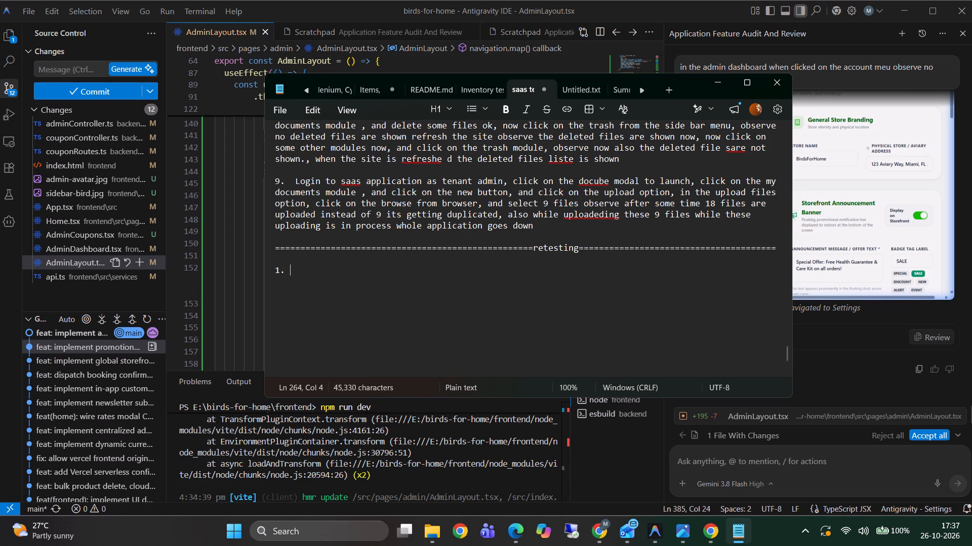
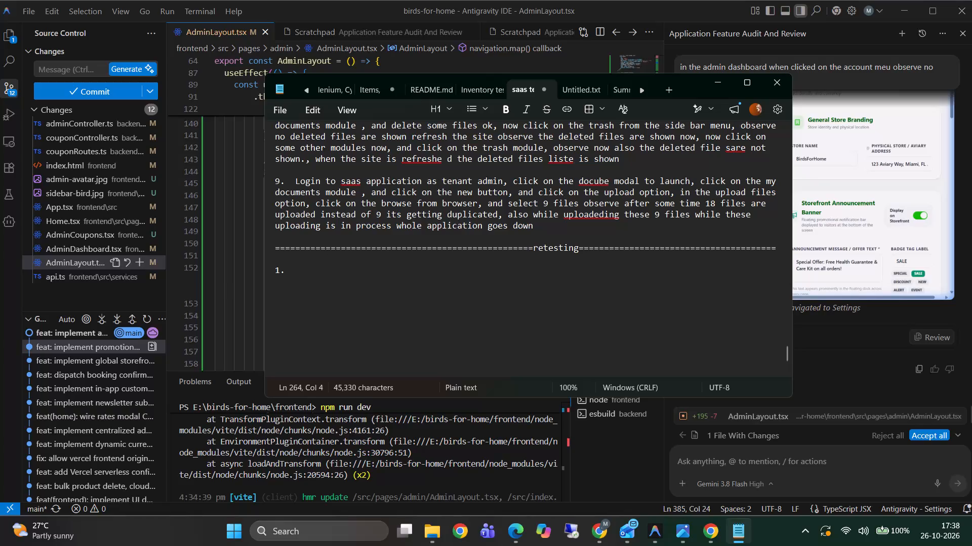
Begin item 1 under the retesting divider with "Login to application as Docqube as normal user,".
left_click_drag(295, 175, 397, 173)
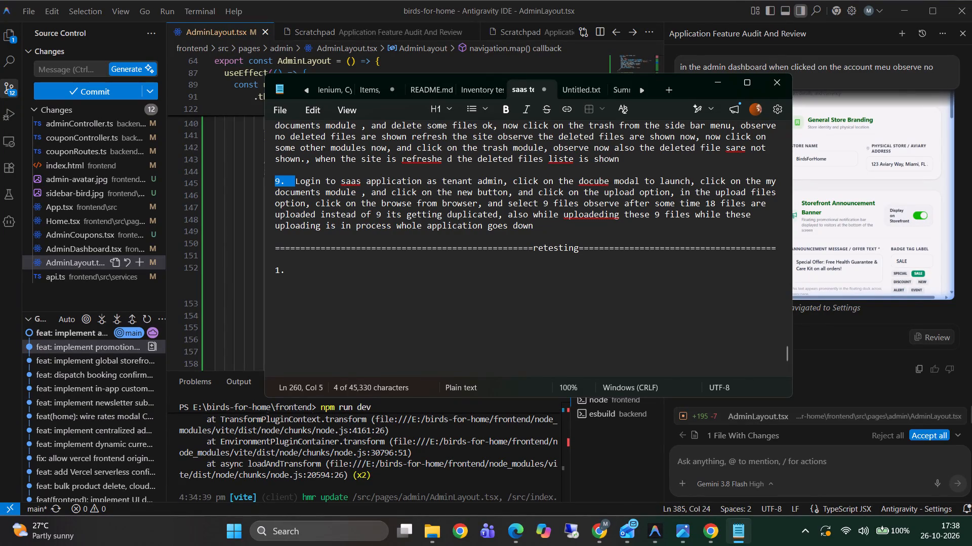
left_click_drag(397, 173, 510, 184)
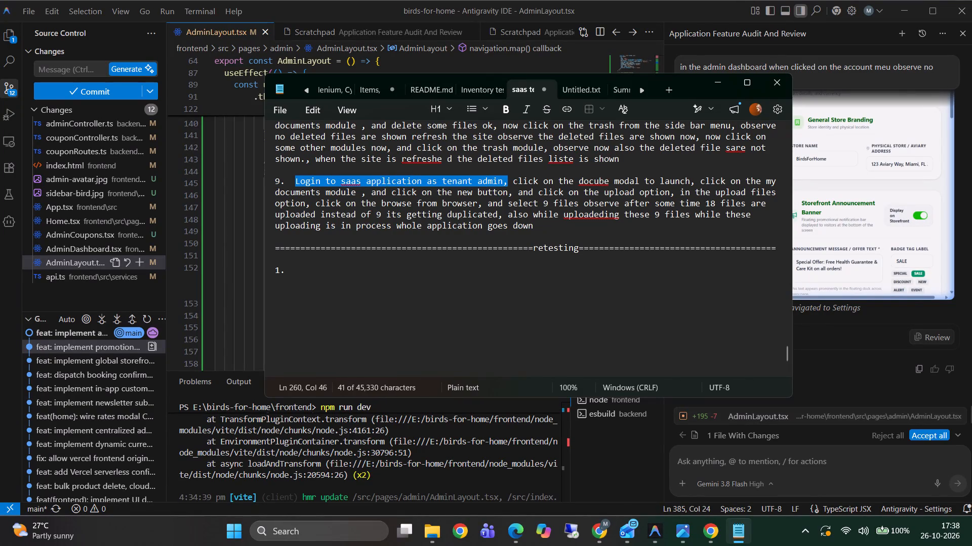
left_click_drag(510, 184, 307, 181)
left_click(296, 179)
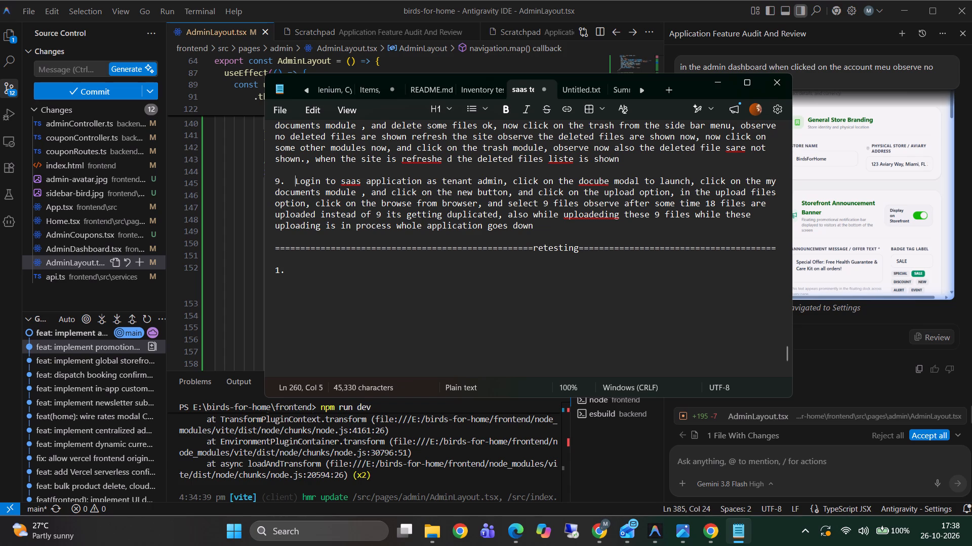
left_click(307, 267)
type("Login to appl")
type("ict")
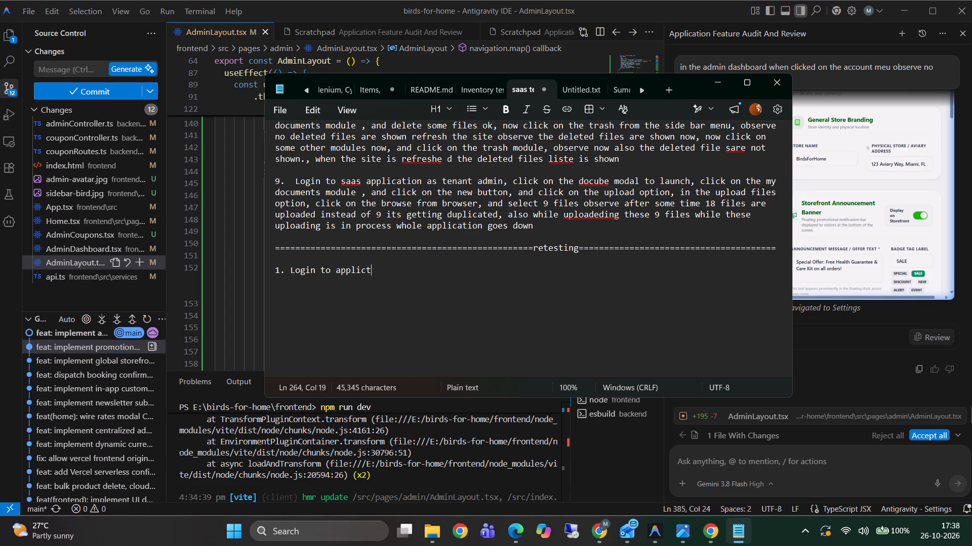
key("BackSpace")
key("a")
type("tion as")
key("space")
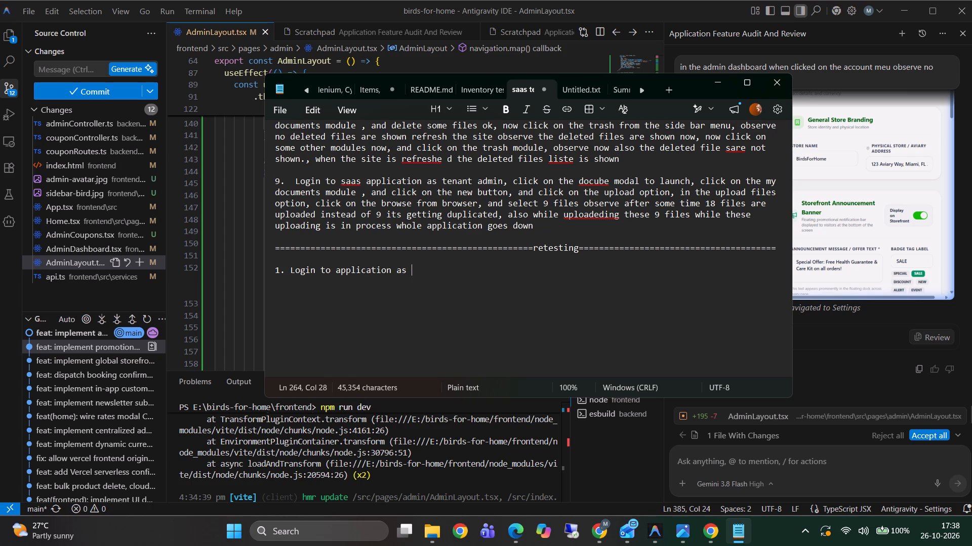
type("Docqube a")
type("s normak")
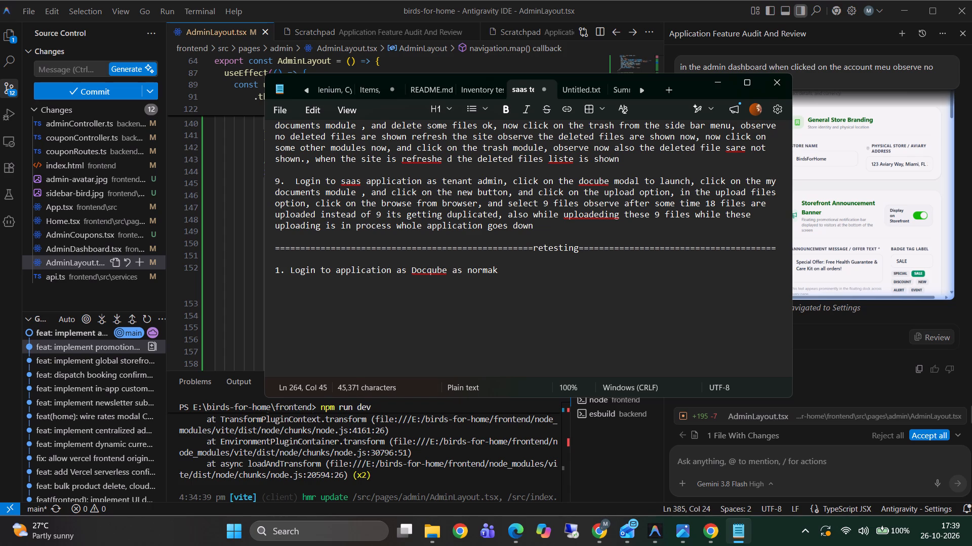
key("BackSpace")
type("l user,")
key("space")
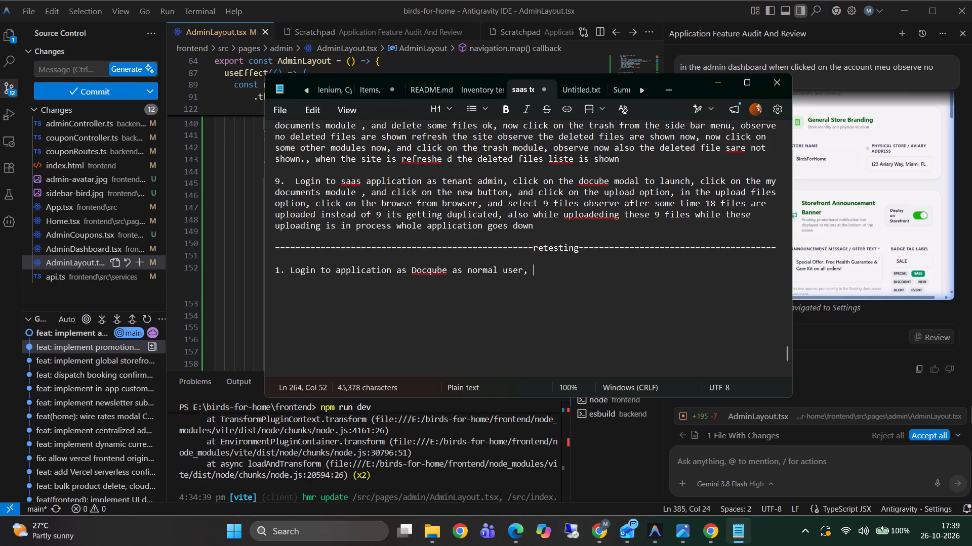
left_click(550, 266)
left_click(531, 268)
left_click(536, 268)
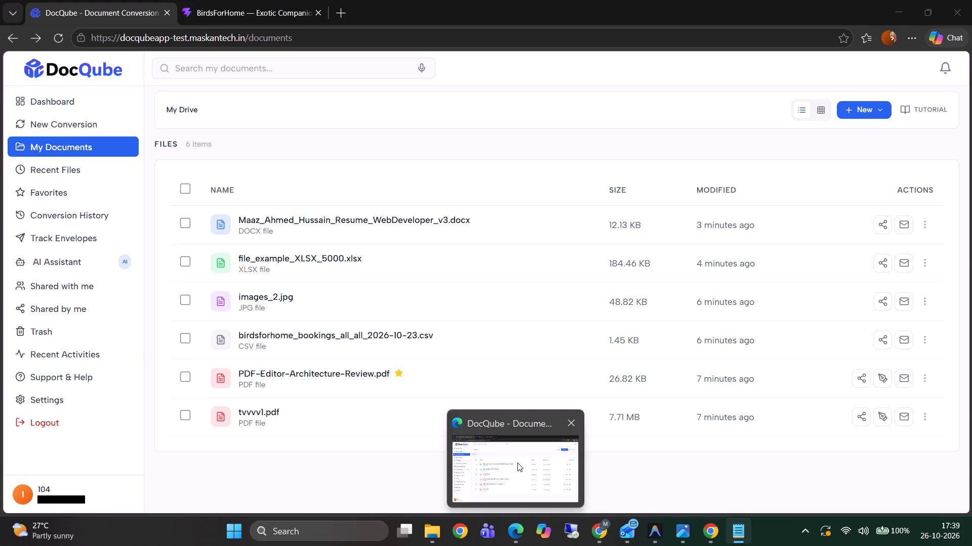
Switch to DocQube in Edge and look over the dashboard and the My Documents file list.
left_click(517, 463)
scroll(354, 330, "down", 3)
scroll(269, 292, "up", 2)
double_click(62, 90)
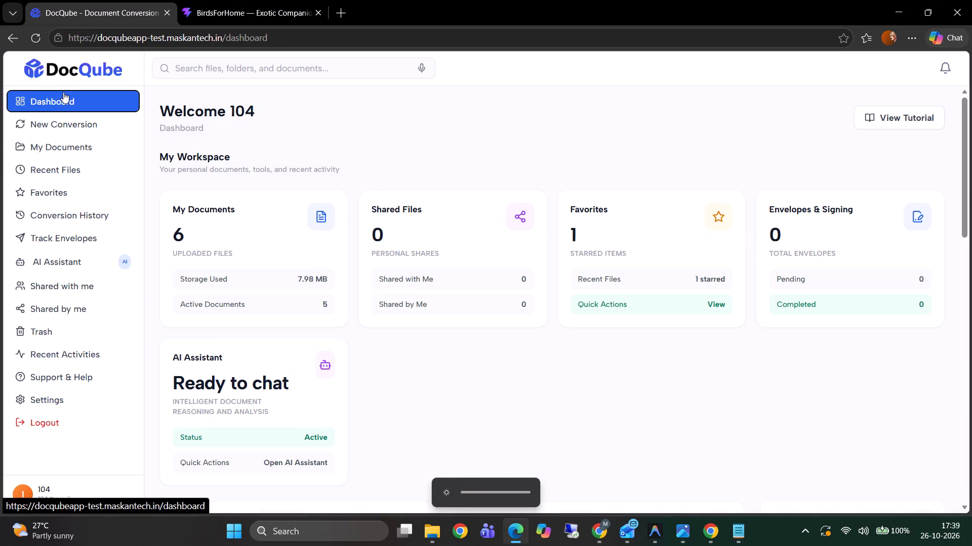
left_click(85, 120)
left_click(80, 105)
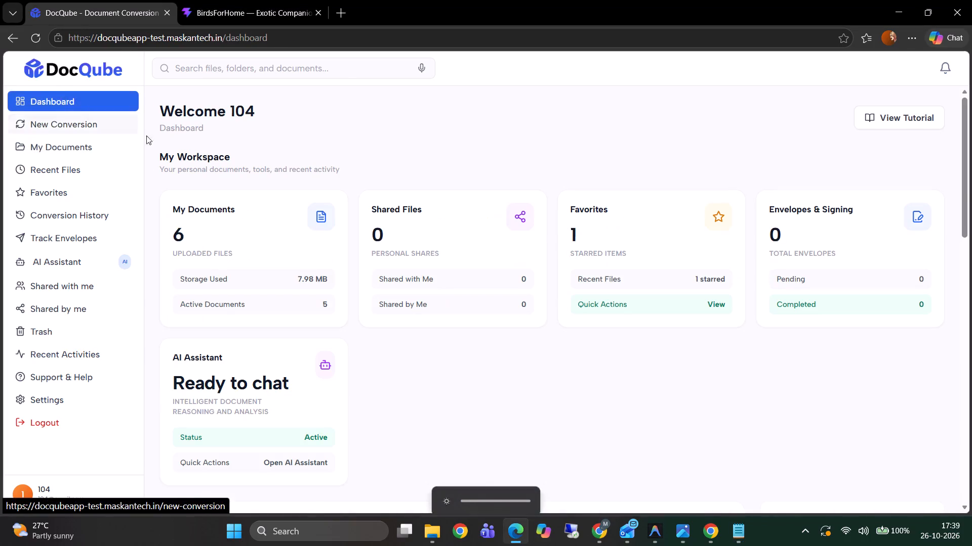
scroll(386, 205, "down", 5)
left_click(71, 142)
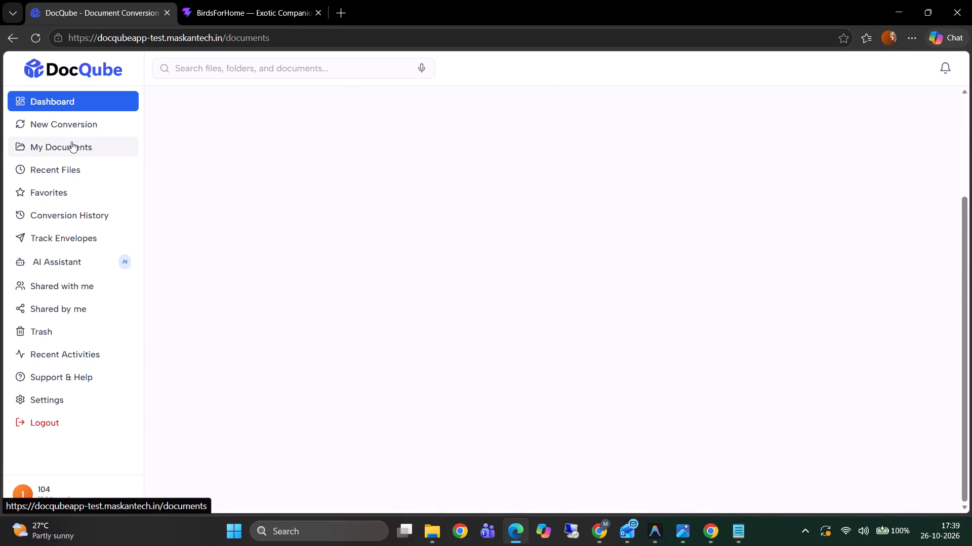
scroll(401, 240, "down", 3)
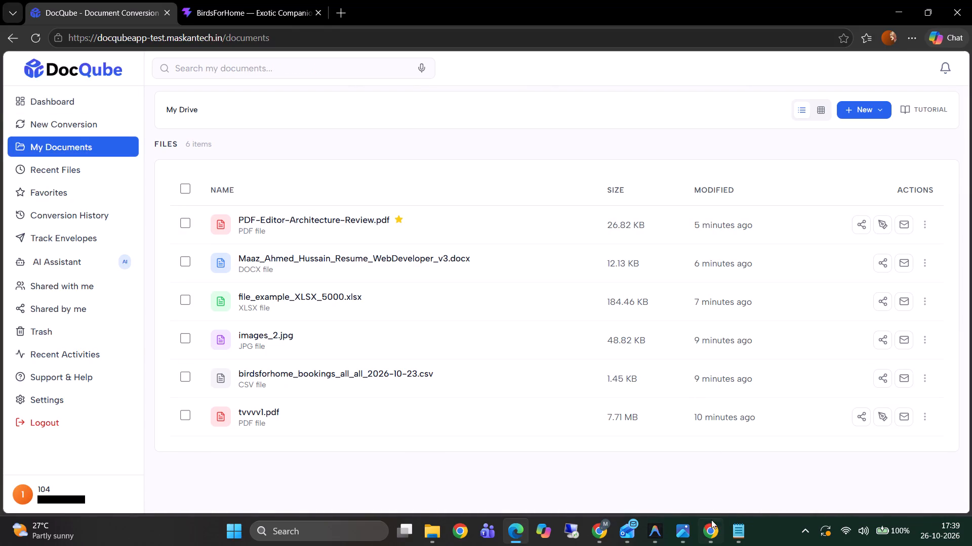
Return to the Notepad notes and continue item 1 with clicking on the my documents module from the side bar menu.
left_click(745, 466)
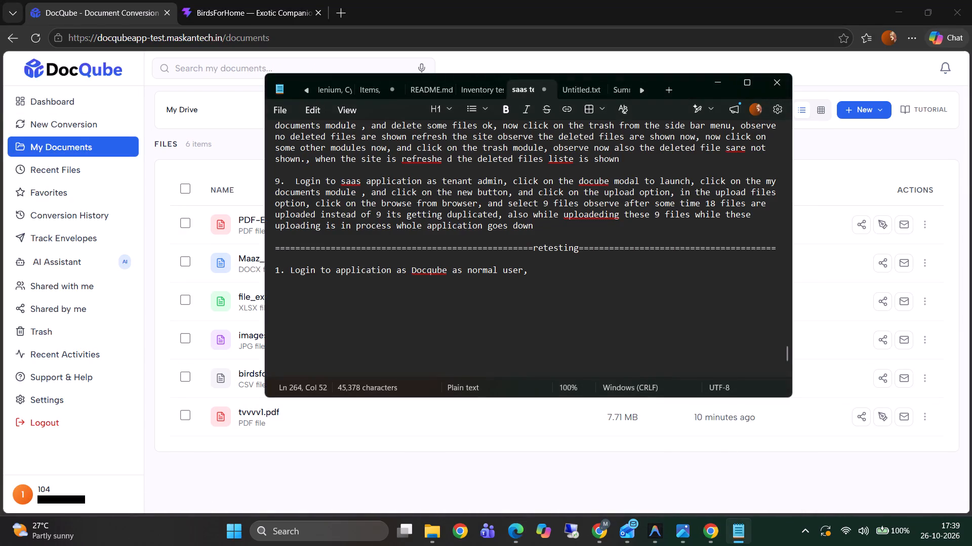
type("clikc")
key("space")
key("BackSpace")
key("BackSpace")
key("BackSpace")
key("BackSpace")
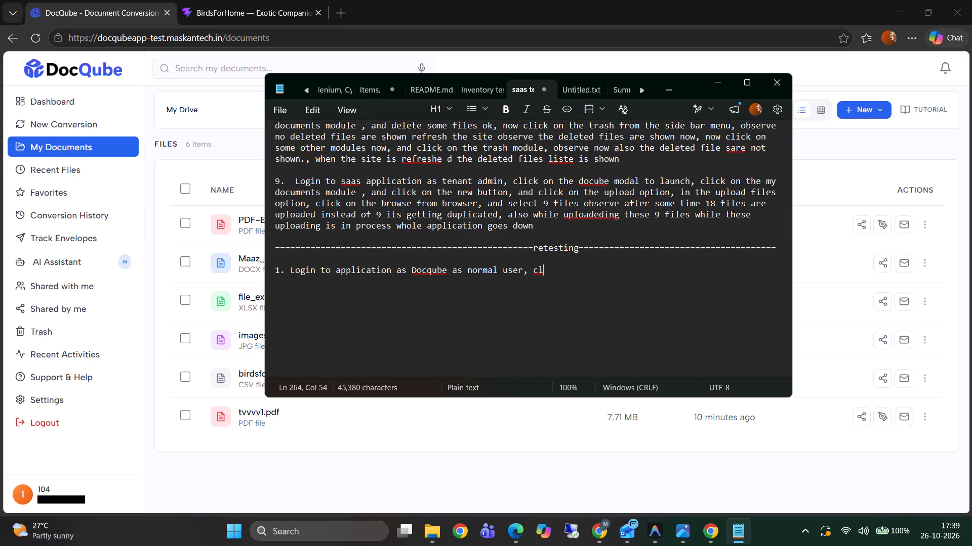
type("ick on the")
key("space")
type("my documents module fron")
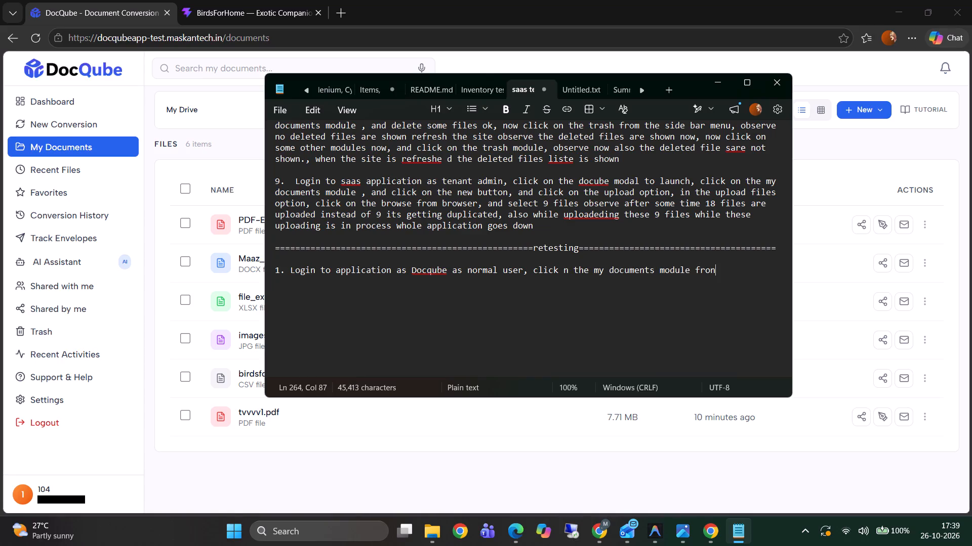
key("BackSpace")
type("m the side bar meu")
type(",")
key("space")
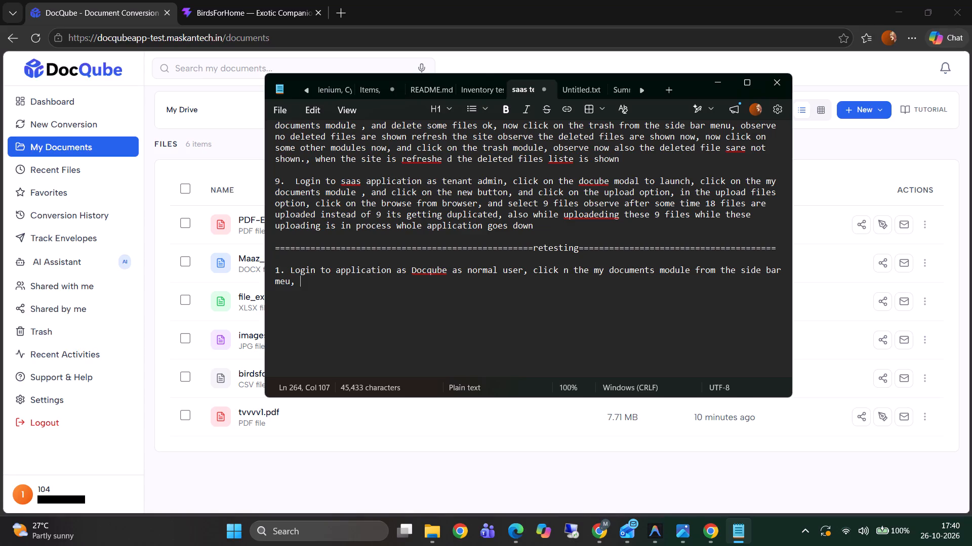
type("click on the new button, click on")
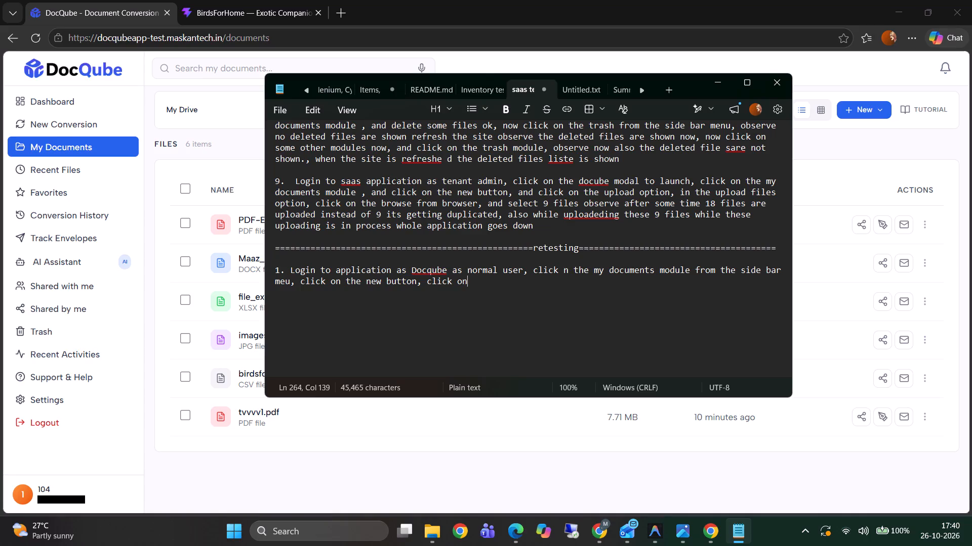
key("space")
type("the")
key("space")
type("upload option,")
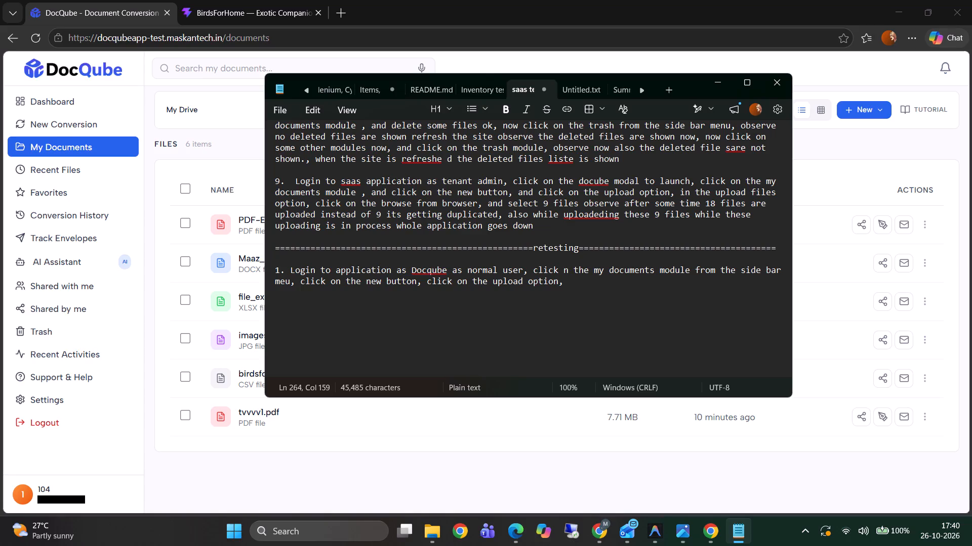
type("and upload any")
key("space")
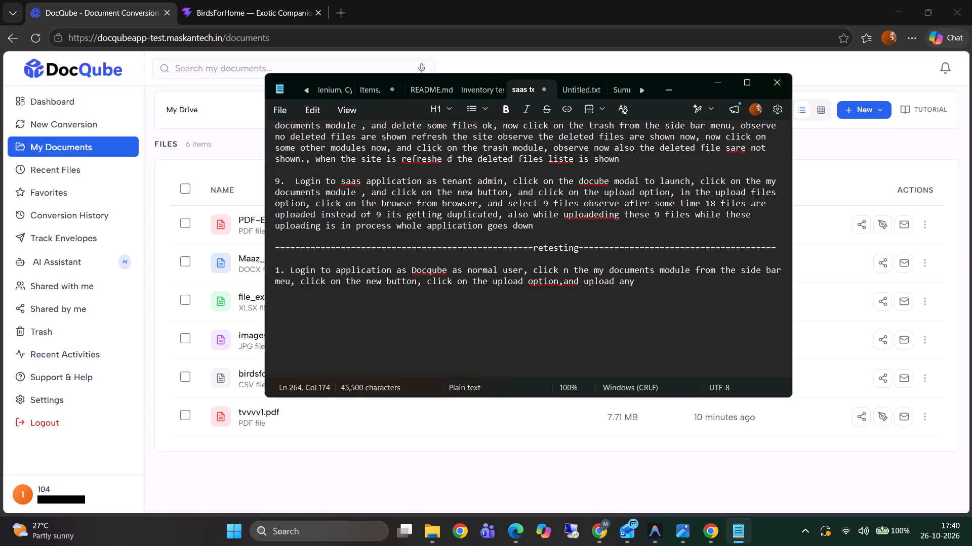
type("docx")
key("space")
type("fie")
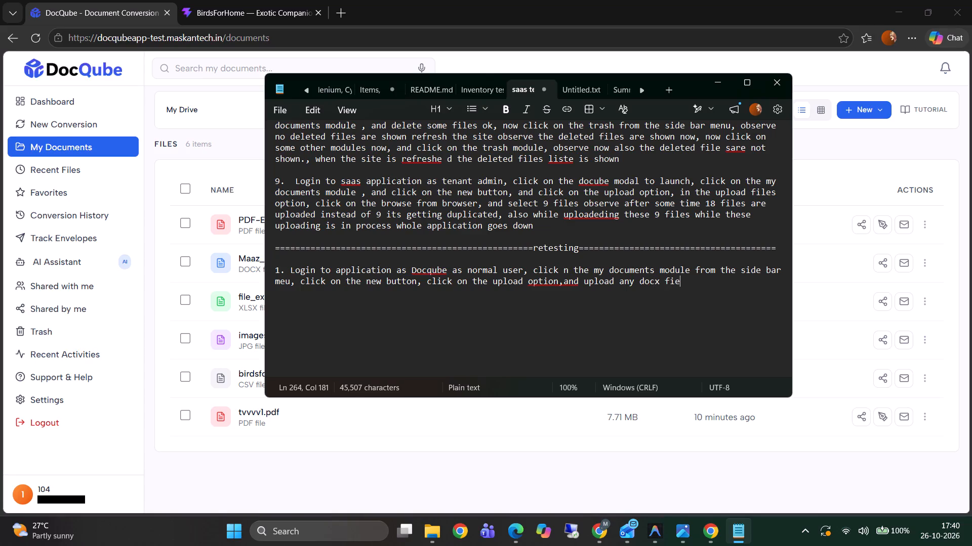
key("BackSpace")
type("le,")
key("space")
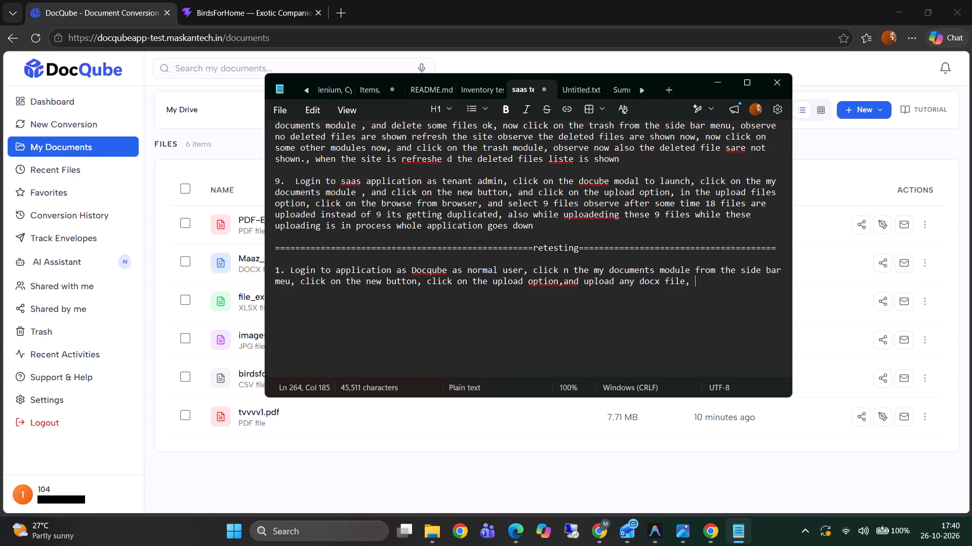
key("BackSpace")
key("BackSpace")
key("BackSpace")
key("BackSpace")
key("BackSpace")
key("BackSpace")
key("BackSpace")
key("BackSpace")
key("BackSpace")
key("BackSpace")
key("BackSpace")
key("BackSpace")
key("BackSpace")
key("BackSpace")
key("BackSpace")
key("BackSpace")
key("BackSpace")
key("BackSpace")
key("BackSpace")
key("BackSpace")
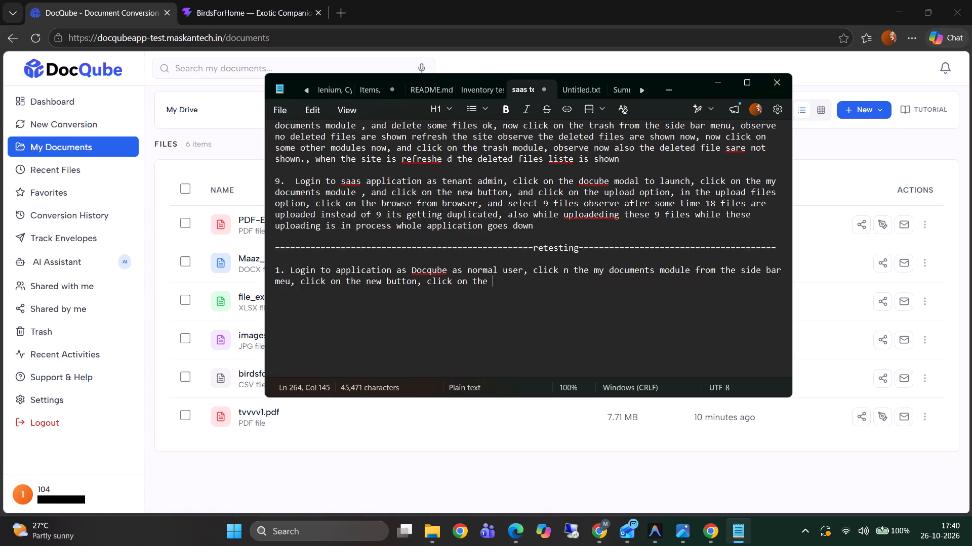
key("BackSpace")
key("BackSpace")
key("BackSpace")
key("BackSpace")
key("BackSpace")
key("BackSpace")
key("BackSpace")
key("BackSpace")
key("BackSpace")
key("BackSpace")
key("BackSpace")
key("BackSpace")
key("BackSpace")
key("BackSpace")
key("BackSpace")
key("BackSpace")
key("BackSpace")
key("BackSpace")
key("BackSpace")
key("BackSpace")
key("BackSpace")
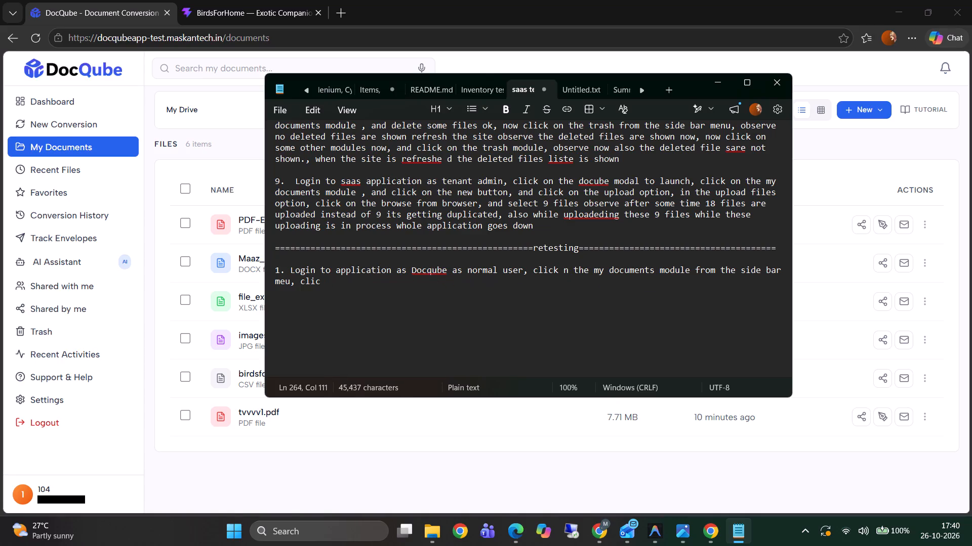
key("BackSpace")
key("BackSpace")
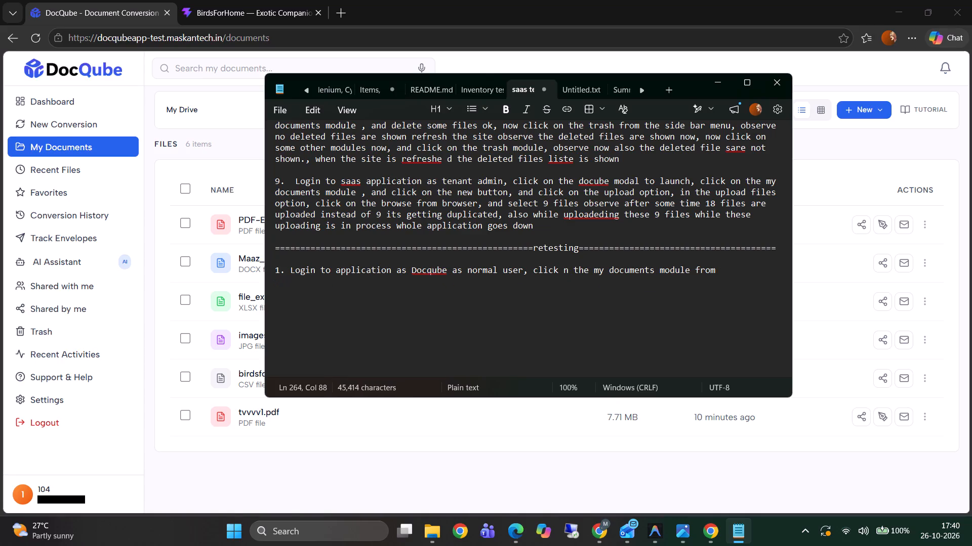
Continue item 1 after "from" with "the side bar menu, in the file section, click on the any docs file,".
key("space")
type("the side bar menu,")
key("space")
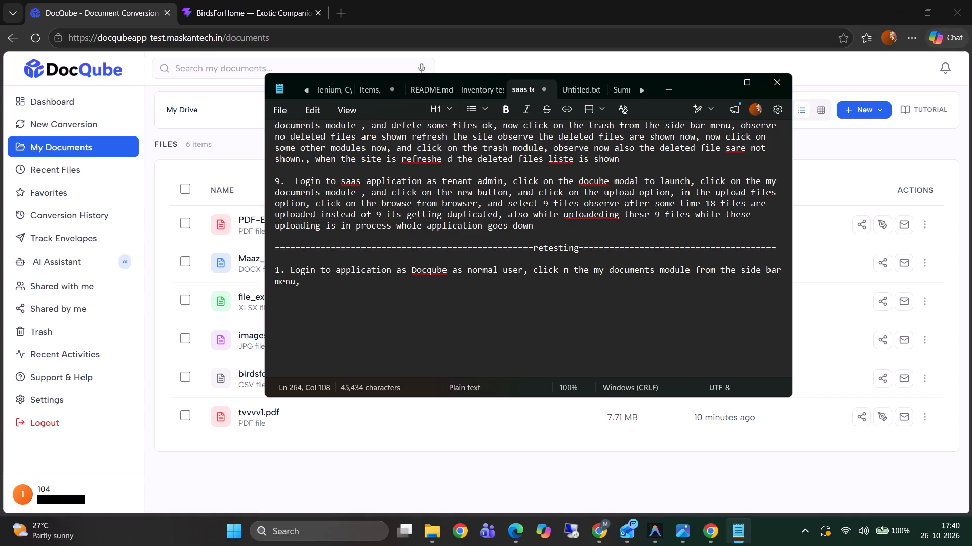
type("cli")
key("BackSpace")
key("BackSpace")
key("BackSpace")
type("in the file section, click on")
key("space")
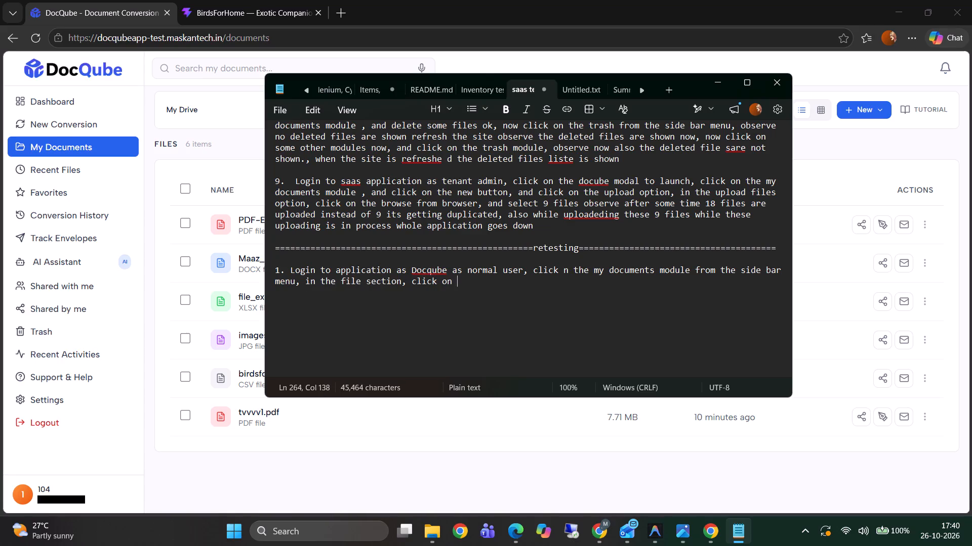
type("the")
key("space")
type("any docs")
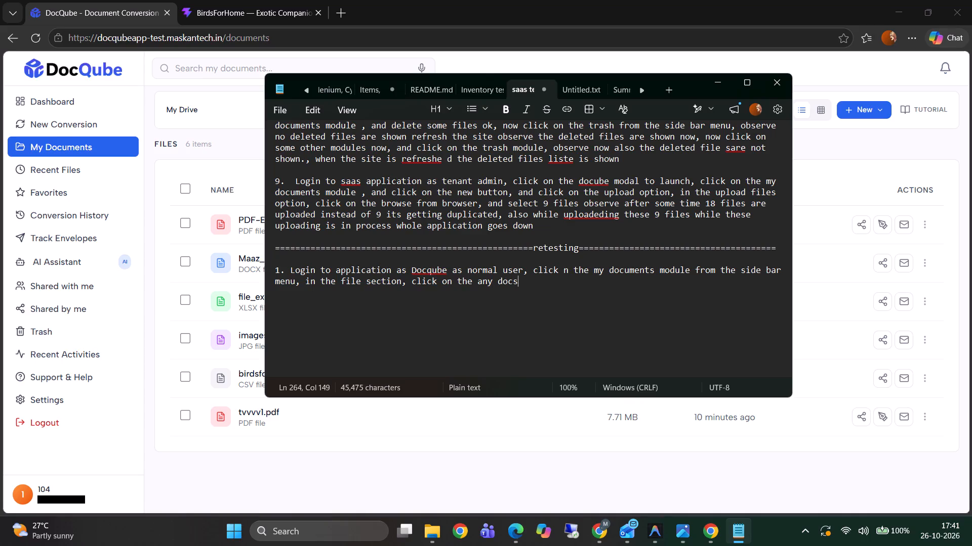
key("space")
type("file")
key("space")
key("BackSpace")
type(",")
key("space")
Switch to DocQube in Edge and open the DOCX resume from My Documents.
left_click(527, 478)
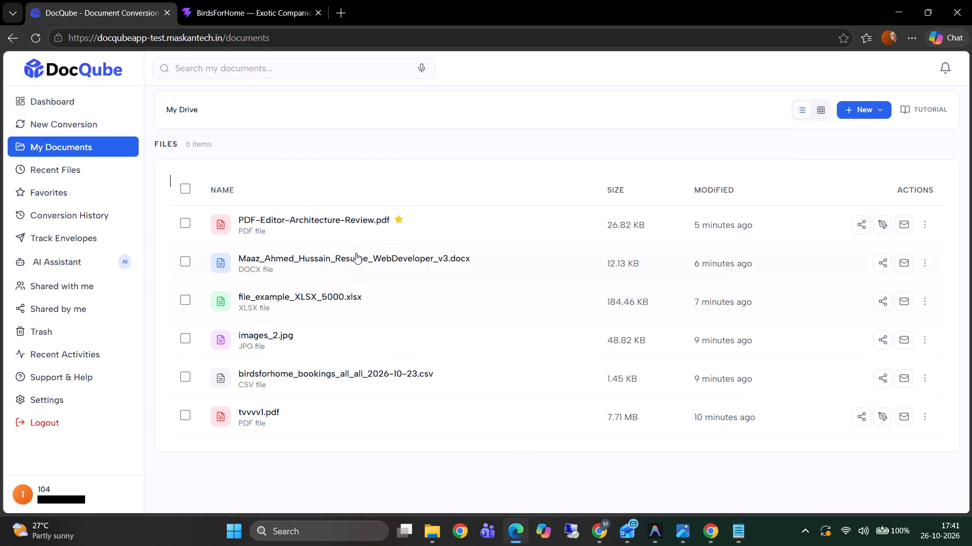
left_click(324, 268)
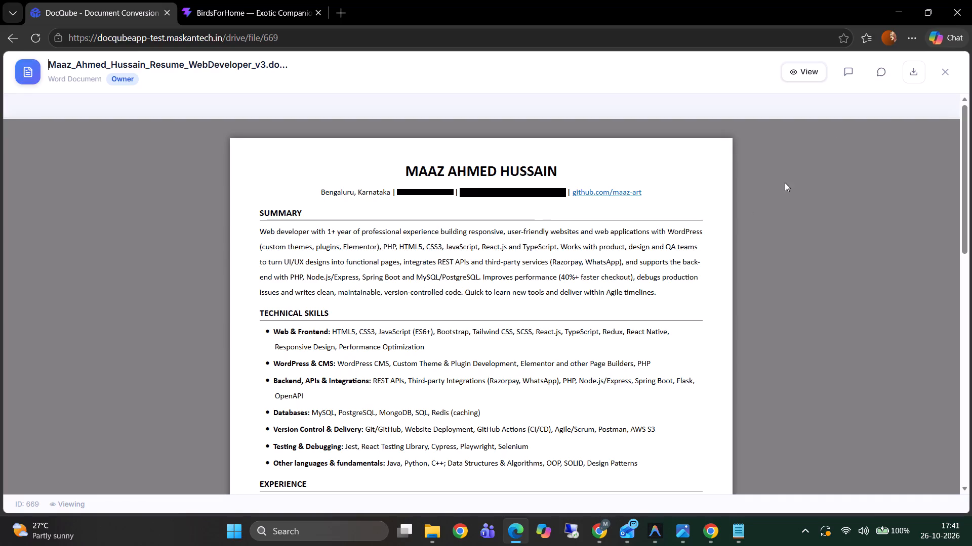
Back in the Notepad notes, continue item 1 with "observe when the file is opened, observe a separate comment option is not".
left_click(732, 480)
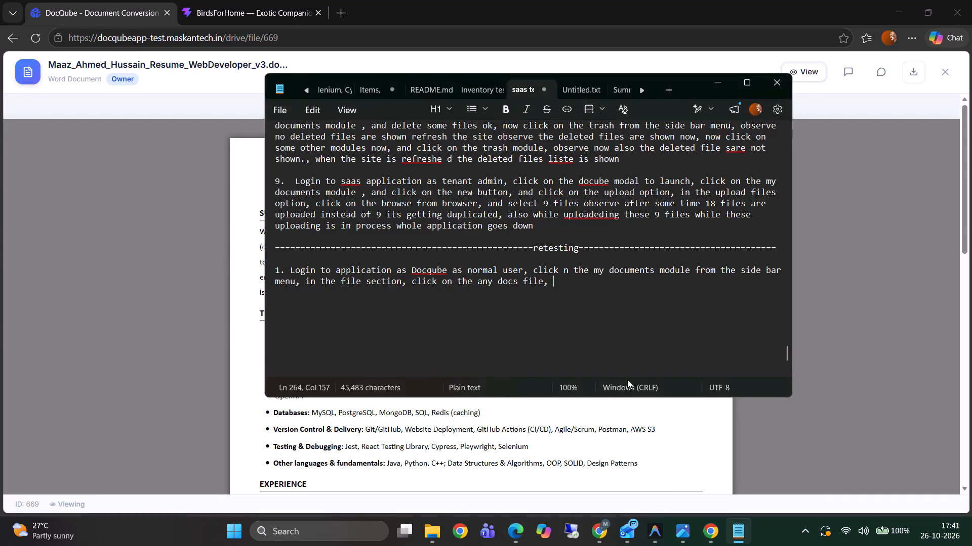
type("observe when the file is opened,")
key("space")
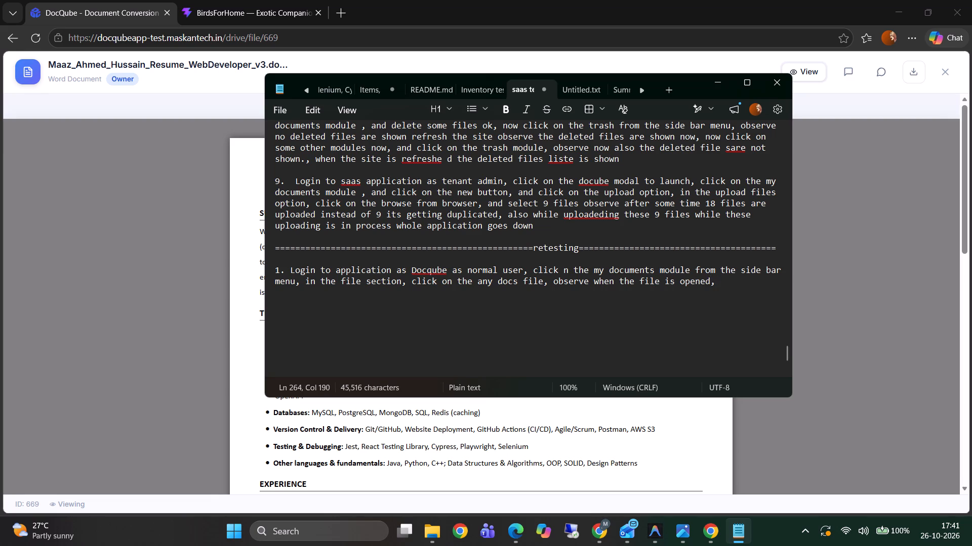
type("observe a separat")
key("space")
type("comment")
key("space")
type("option is not")
key("space")
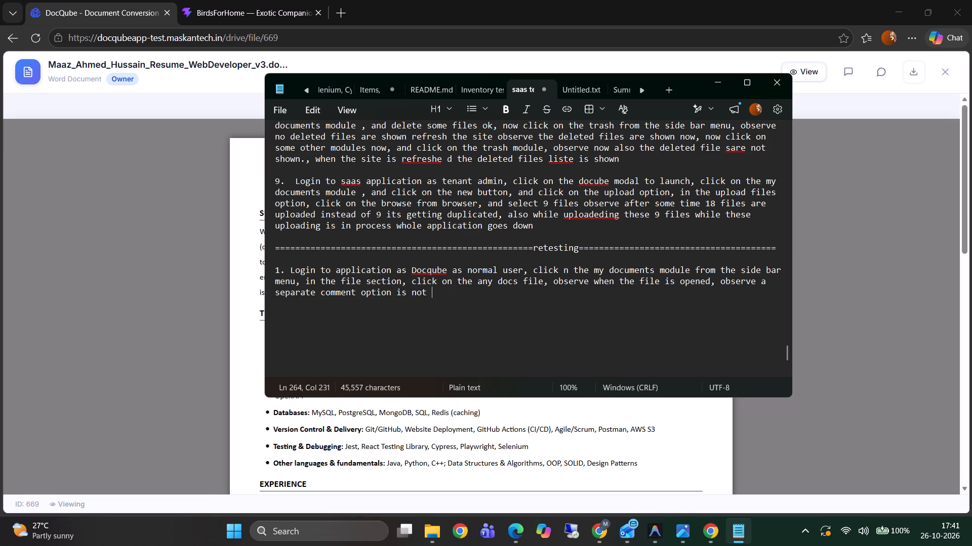
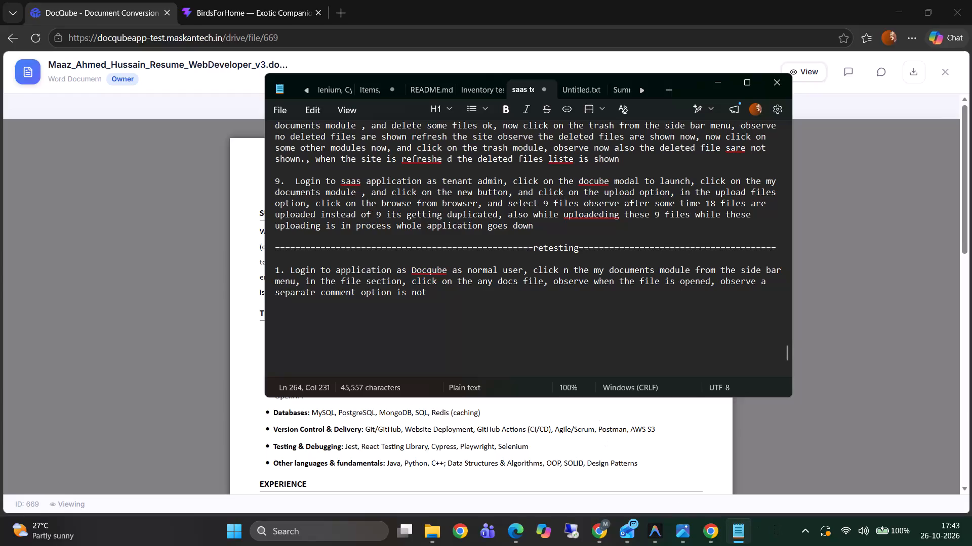
Return to the Notepad notes and finish item 1 with "is not there , observe here both hightlight and comment are working at a time".
left_click(808, 545)
left_click(808, 545)
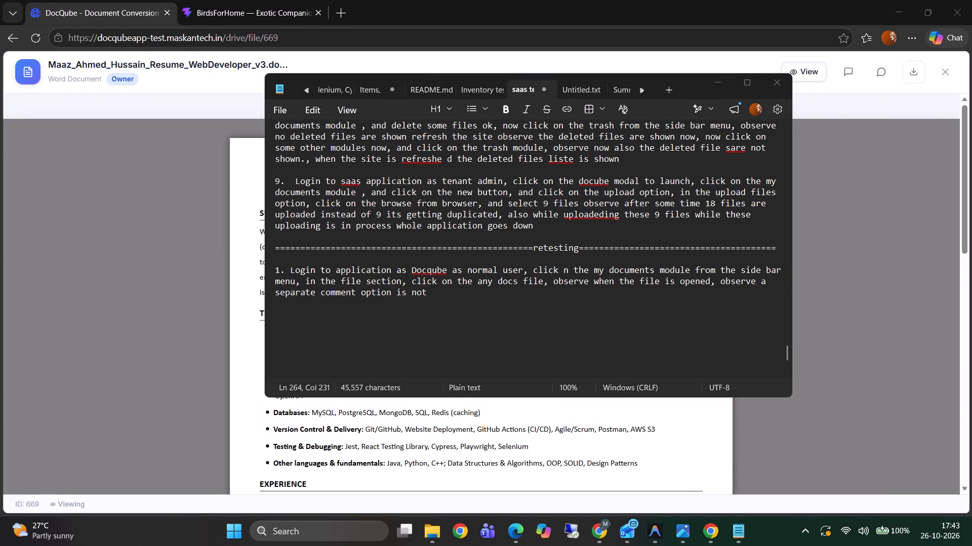
left_click(445, 299)
left_click(450, 296)
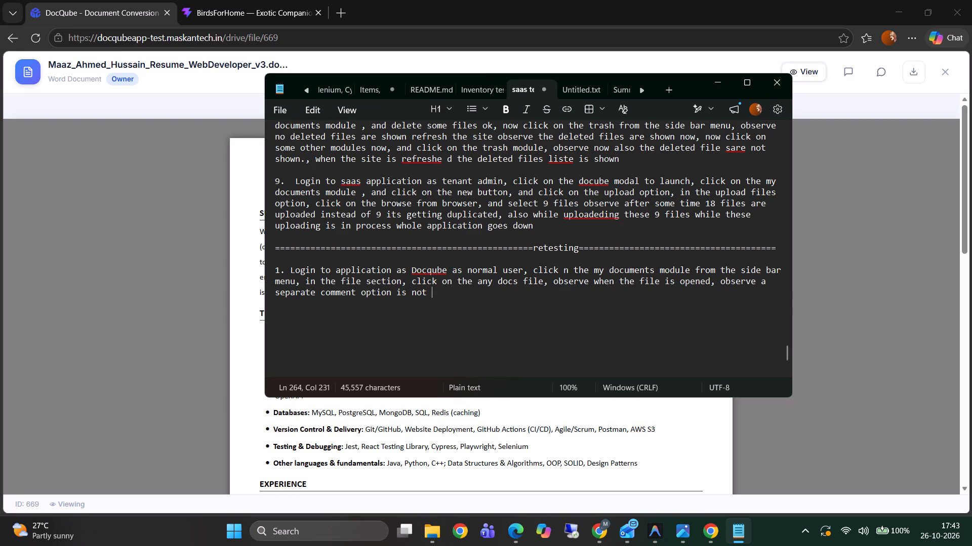
type("is not there")
key("space")
type(",")
key("space")
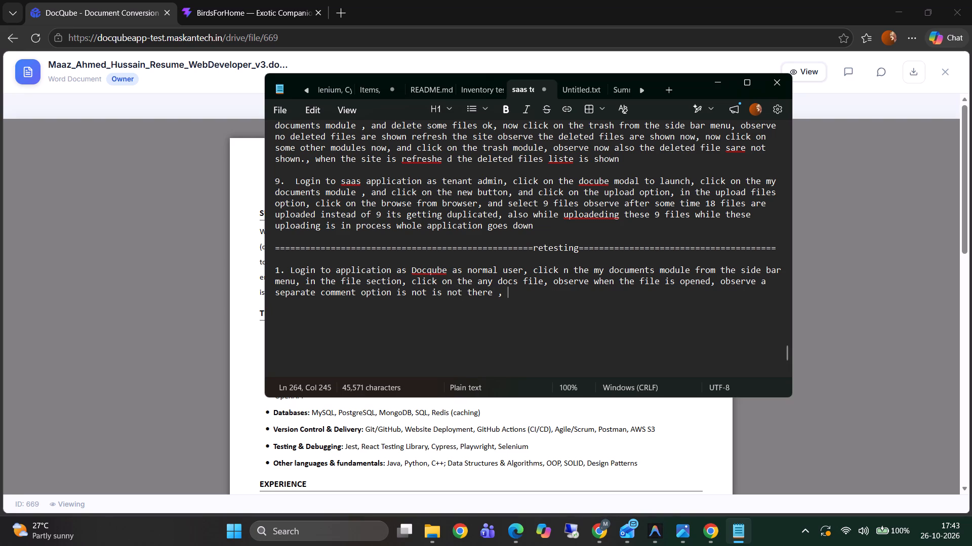
type("obser")
type("ve here")
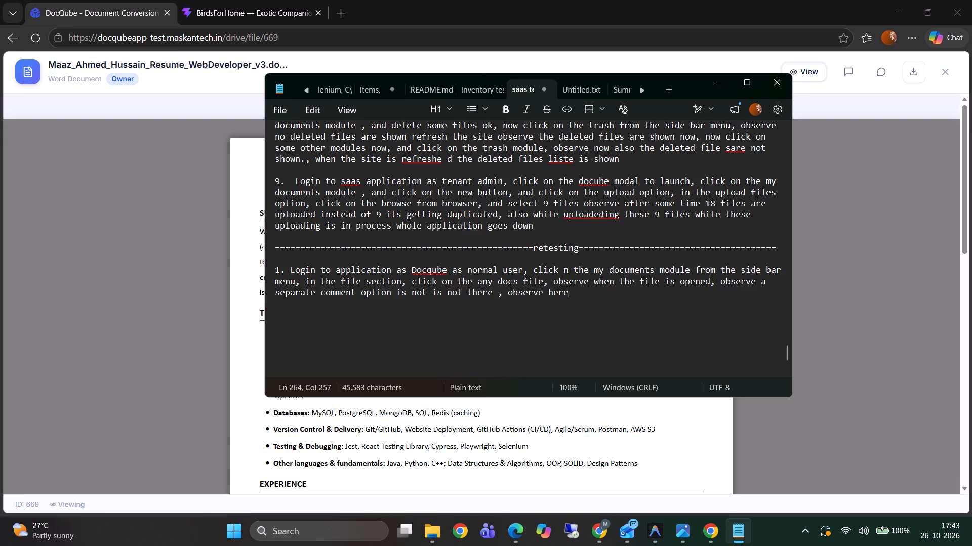
key("space")
type("both hight")
type("light and comment are working")
key("space")
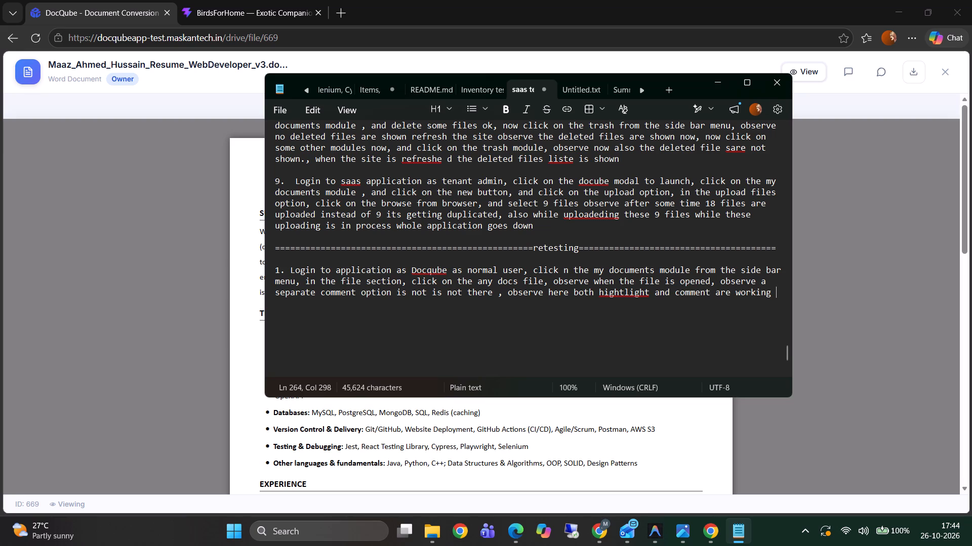
type("at a time")
Start retesting item 2 below item 1, separated by a blank line.
key("Return")
key("Return")
type("2.")
key("space")
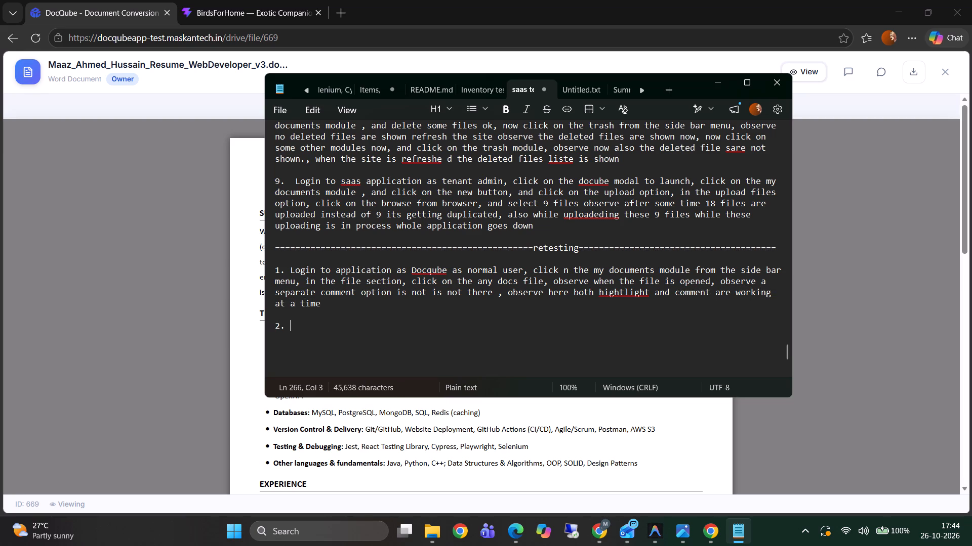
Switch to DocQube in Edge, check the DOCX resume's comments and chat options, and close the file.
left_click(881, 212)
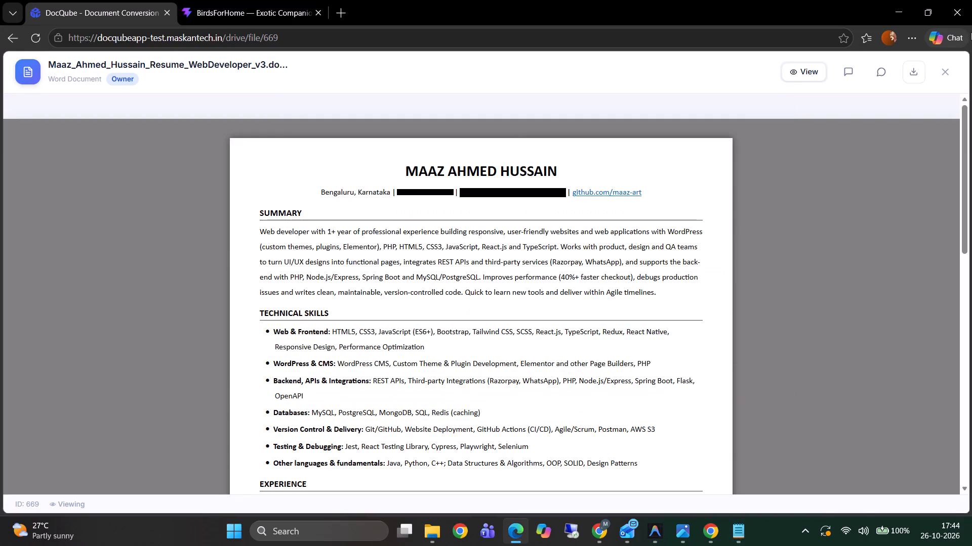
left_click(852, 75)
left_click(878, 76)
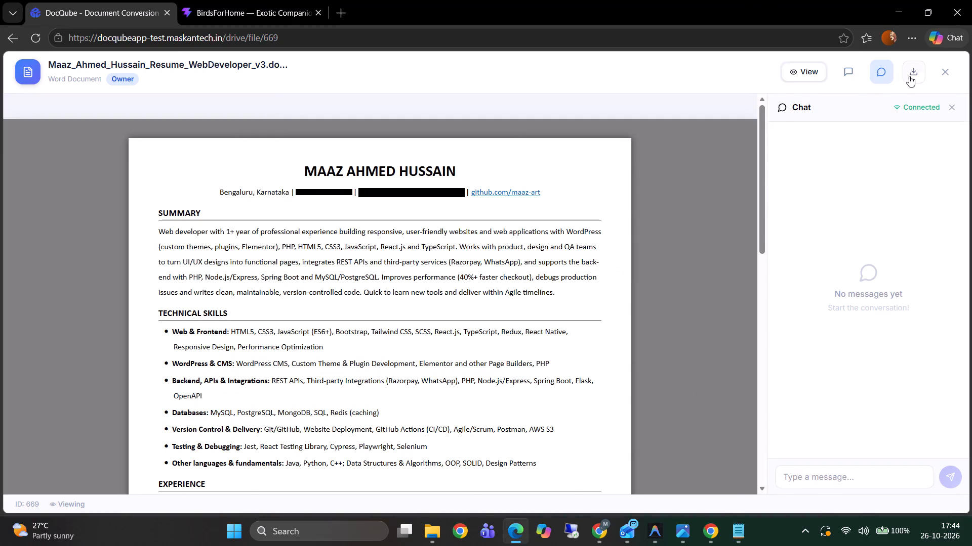
left_click(950, 71)
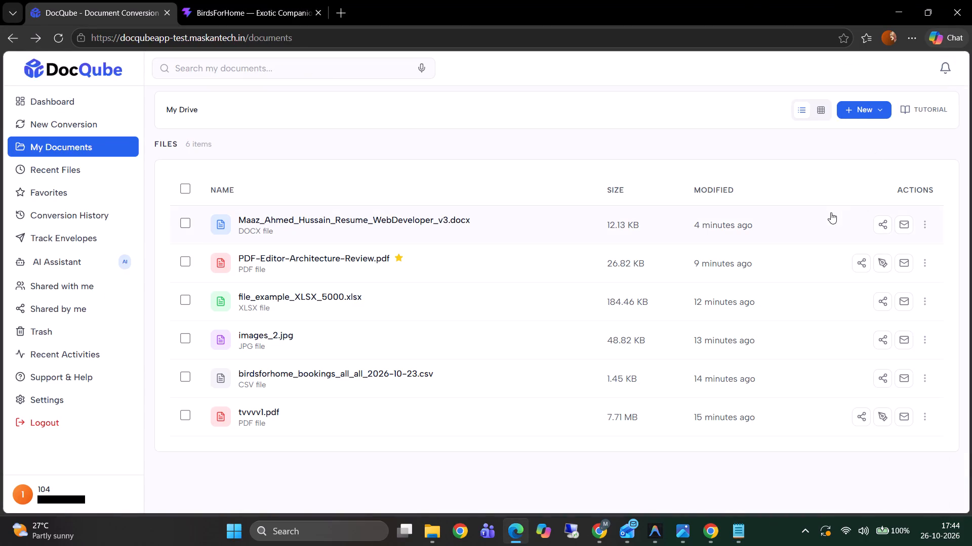
Reopen the DOCX resume from My Documents, download a copy, and close the file.
left_click(460, 222)
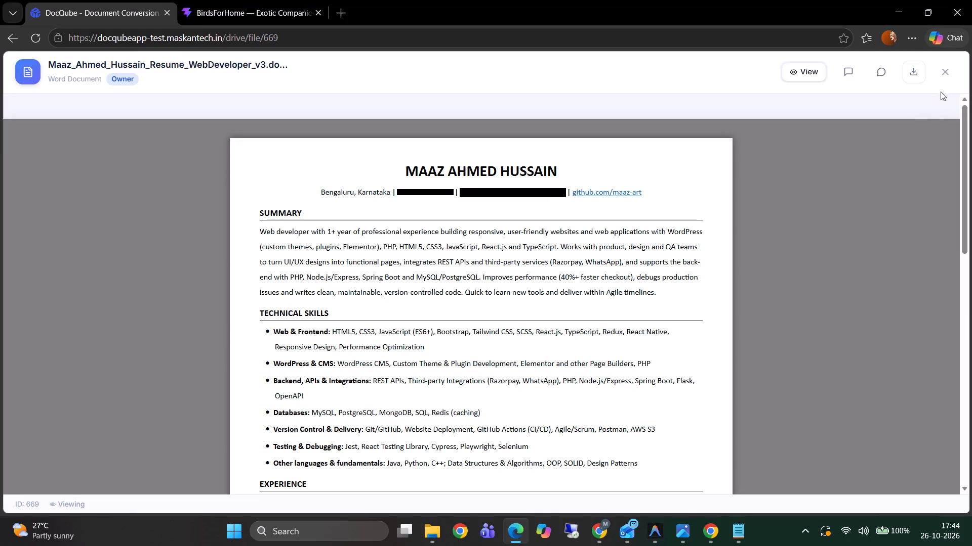
left_click(919, 69)
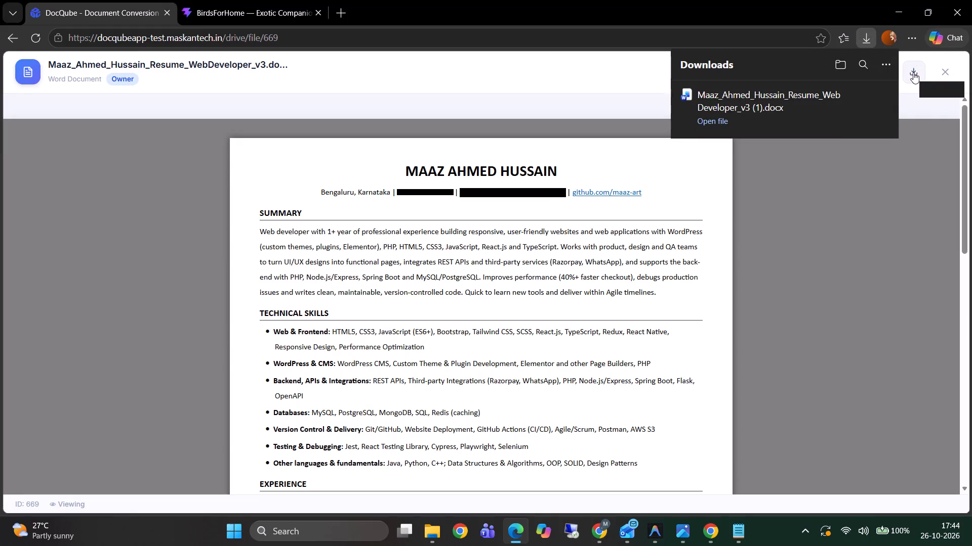
left_click(944, 68)
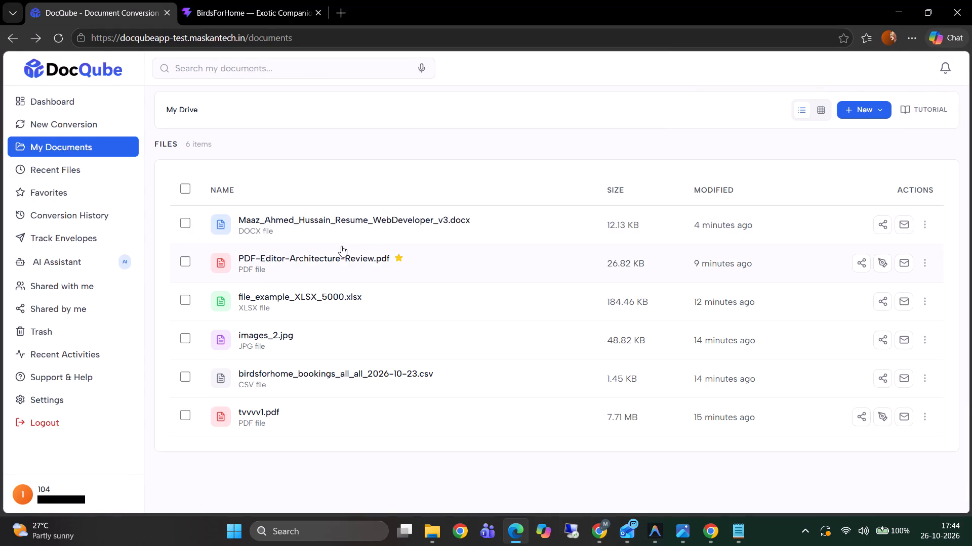
View the sharing access options for the DOCX resume and close them.
left_click(892, 225)
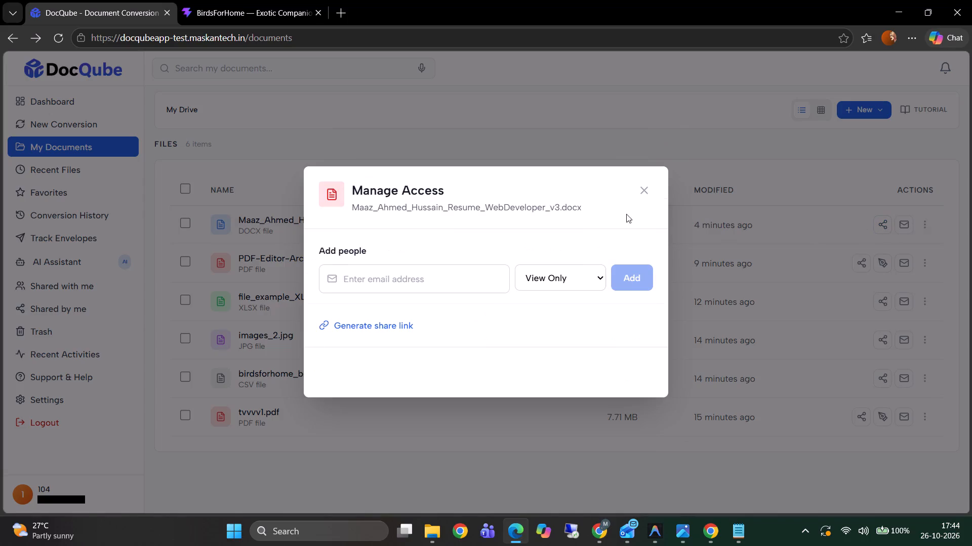
left_click(642, 189)
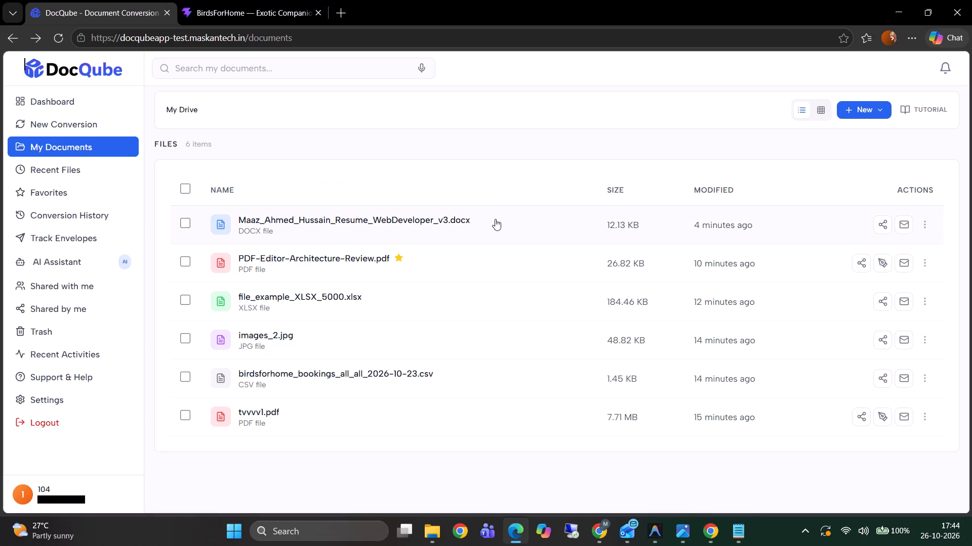
Open PDF-Editor-Architecture-Review.pdf from My Documents and switch it to Comment mode.
left_click(339, 253)
scroll(646, 224, "down", 2)
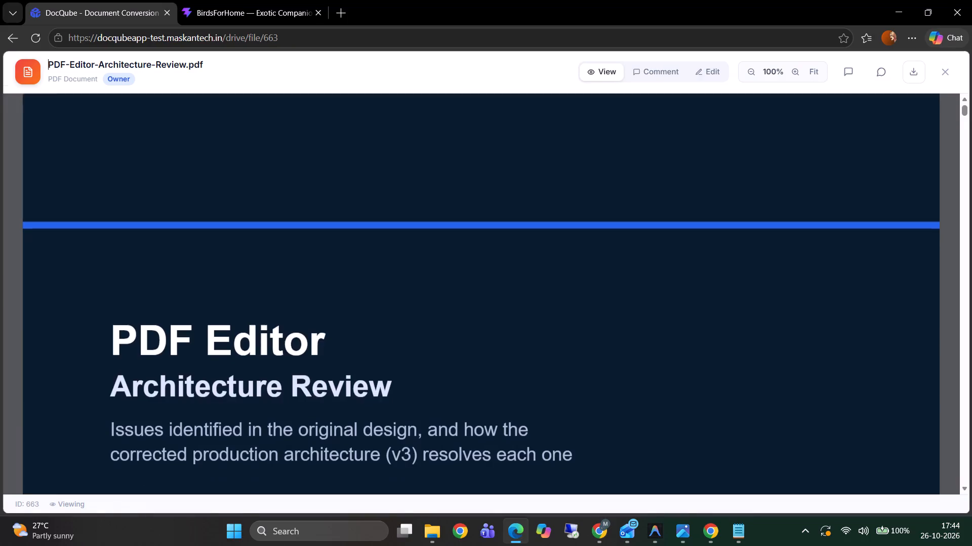
scroll(646, 224, "down", 2)
scroll(646, 224, "up", 4)
scroll(646, 224, "down", 4)
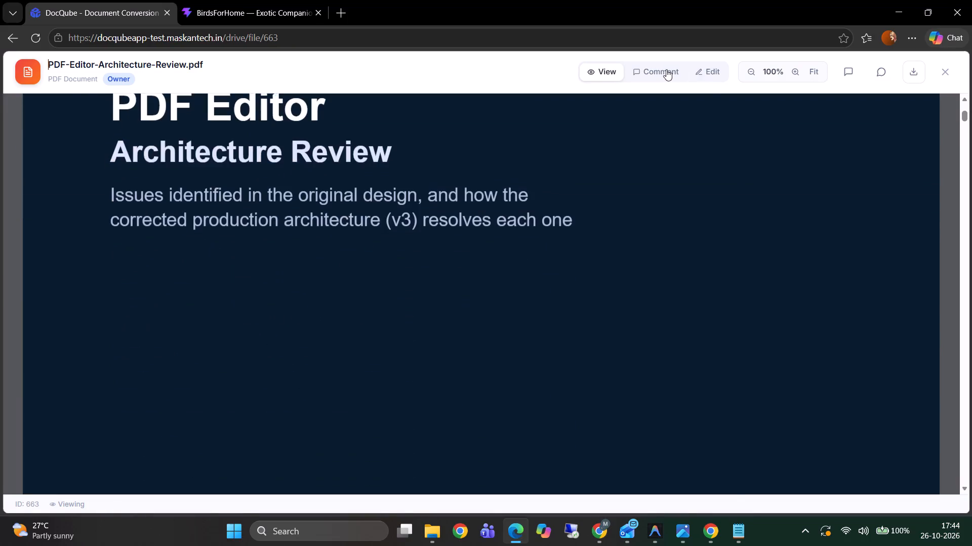
left_click(666, 69)
scroll(693, 202, "up", 5)
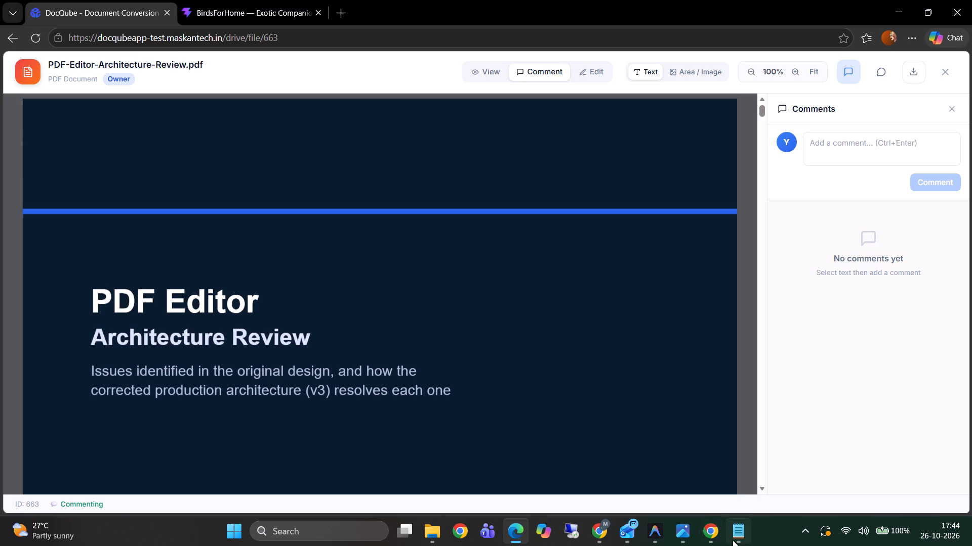
Return to the Notepad notes and copy item 1's text from "Login to application" through "click on the any" into item 2.
left_click(732, 494)
left_click(734, 477)
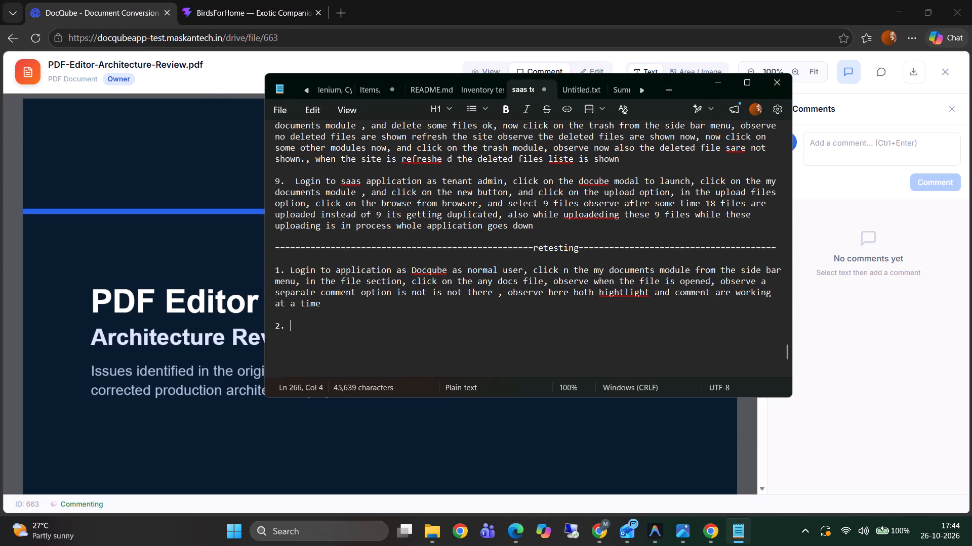
left_click_drag(291, 271, 720, 264)
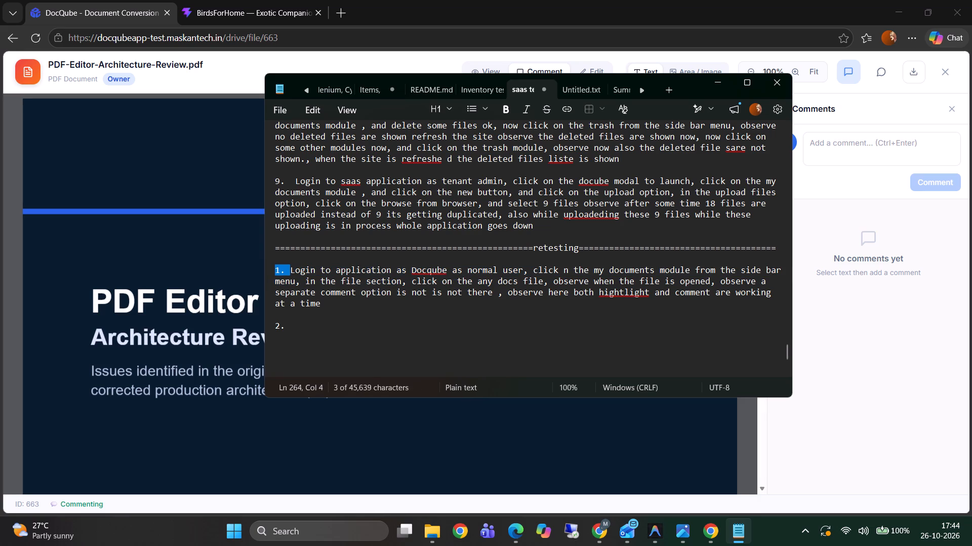
left_click_drag(720, 264, 381, 288)
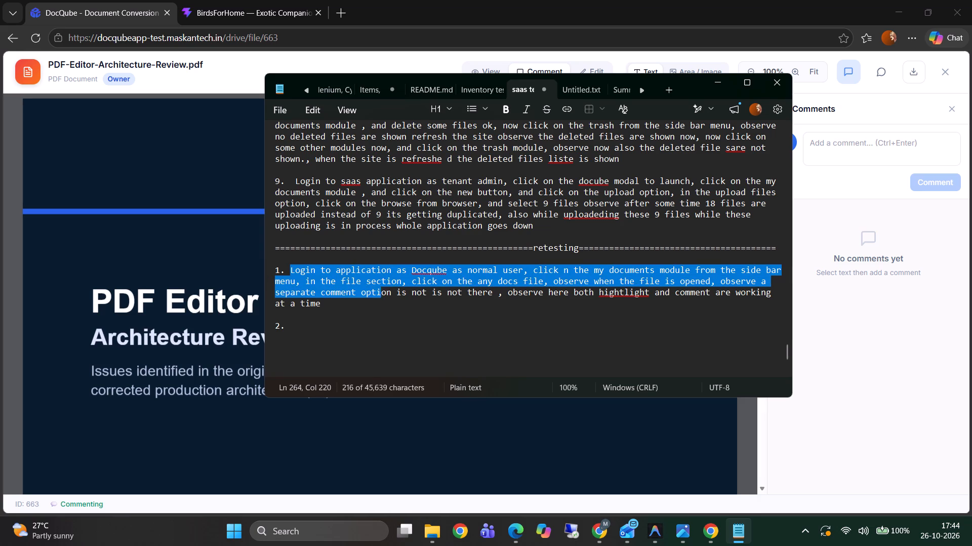
left_click_drag(381, 288, 491, 283)
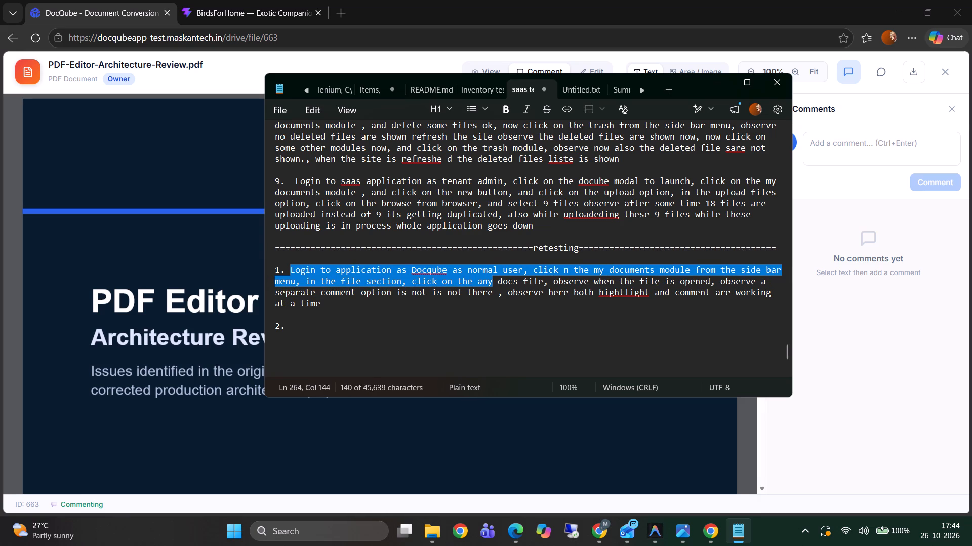
left_click_drag(491, 283, 492, 283)
key("ctrl+c")
left_click(317, 324)
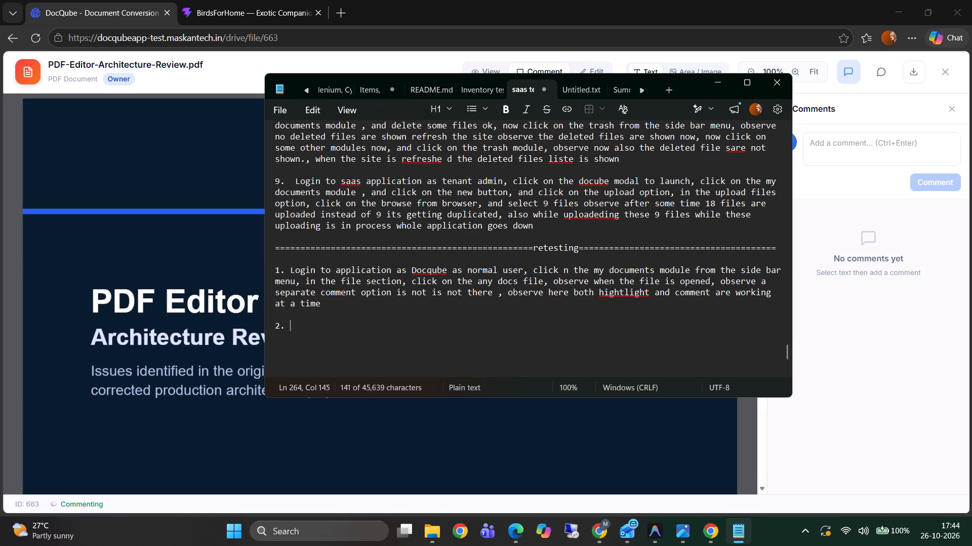
key("ctrl+v")
key("space")
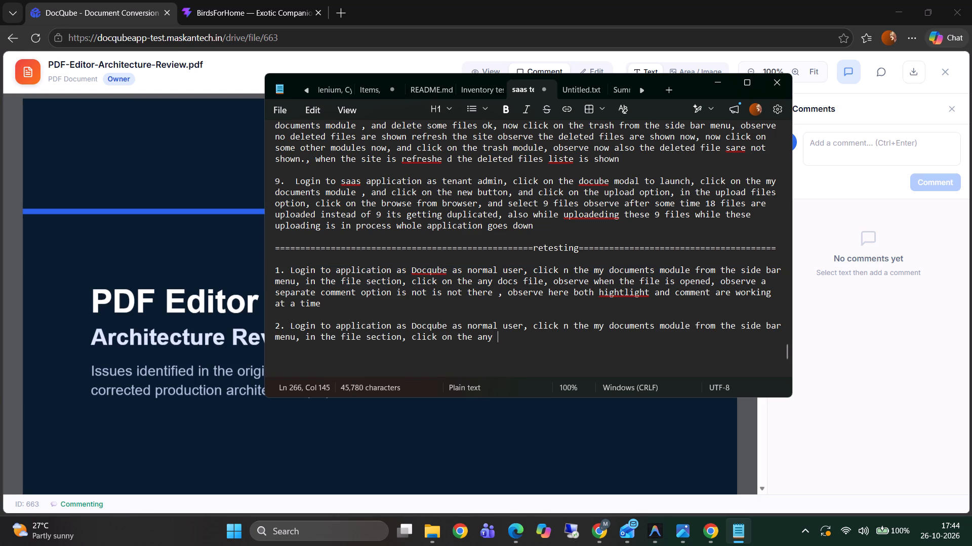
Continue item 2 with "pdf file, observe pdf files is opened, click".
type("pdf file,")
key("space")
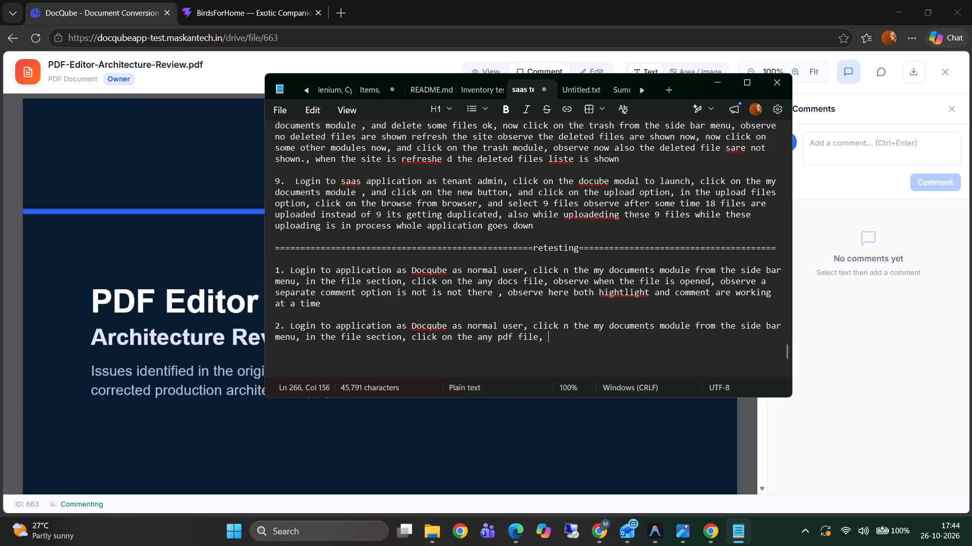
type("observ")
key("BackSpace")
key("BackSpace")
key("BackSpace")
key("BackSpace")
key("BackSpace")
key("BackSpace")
type("observe pdf files is opened, click")
key("space")
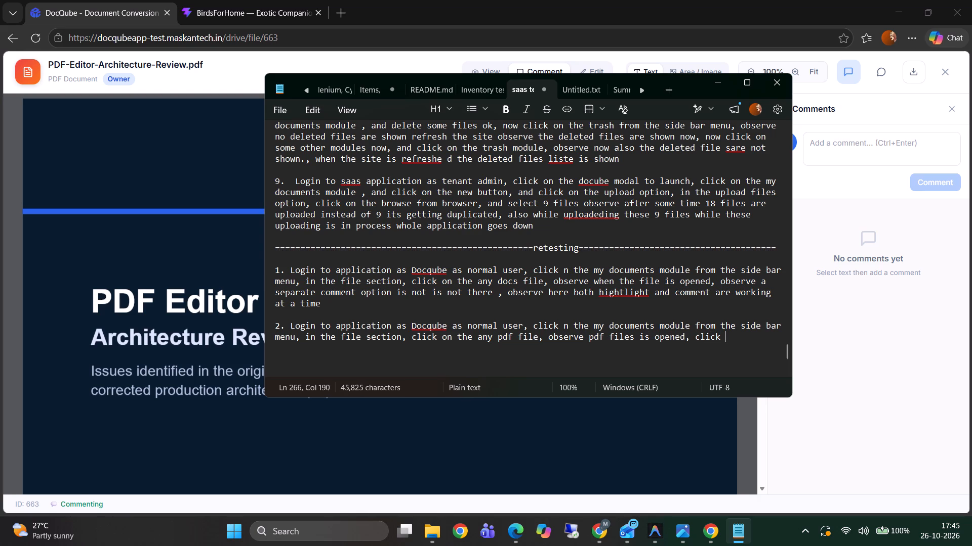
Continue item 2 with "on the comment option,".
type("on the")
key("space")
type("commenty")
key("space")
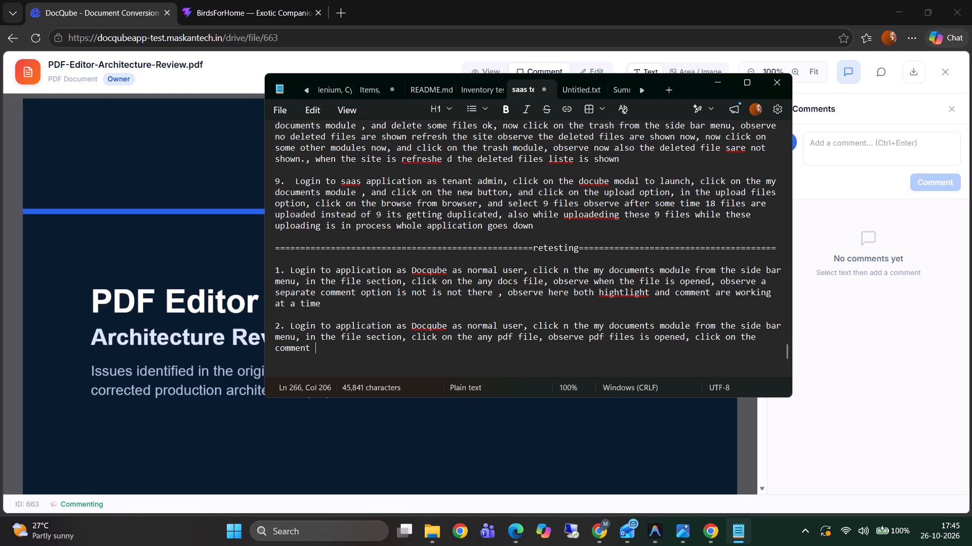
type("option,")
key("space")
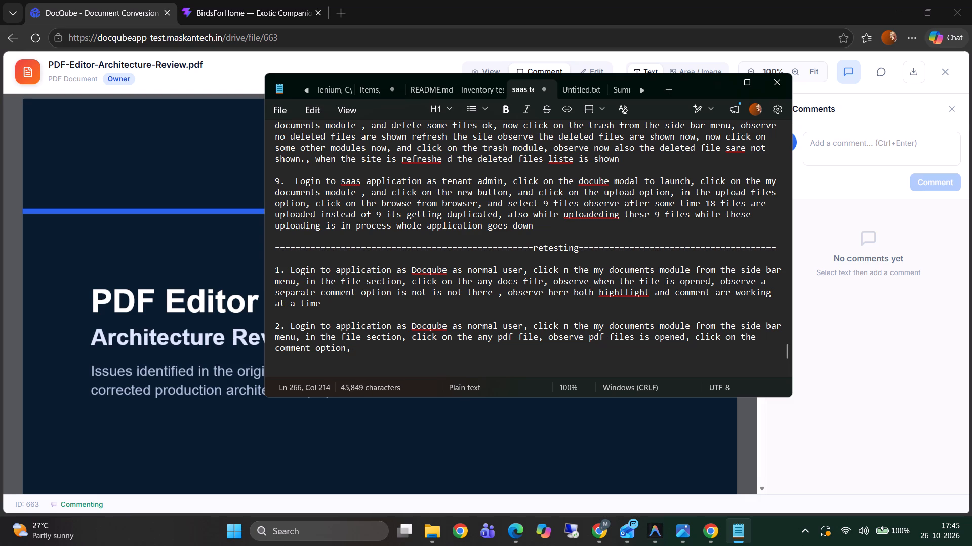
Continue item 2 with "and click on the text option, observe,".
type("and click on the text option, obseve")
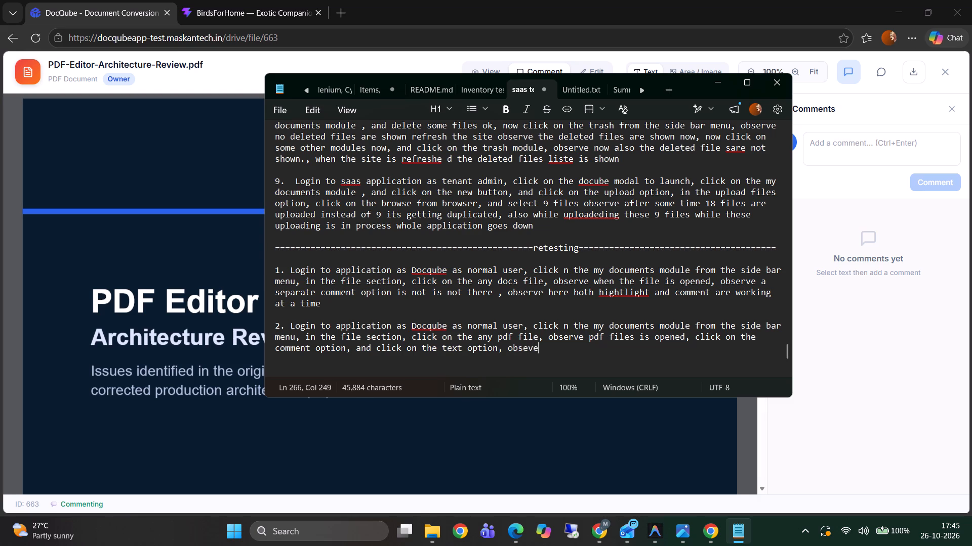
key("BackSpace")
key("BackSpace")
type("rve,")
key("space")
Continue item 2 with "in the pdf for the text also its selecting in a block way instead of text selection way".
type("in the")
key("space")
type("pdf")
key("space")
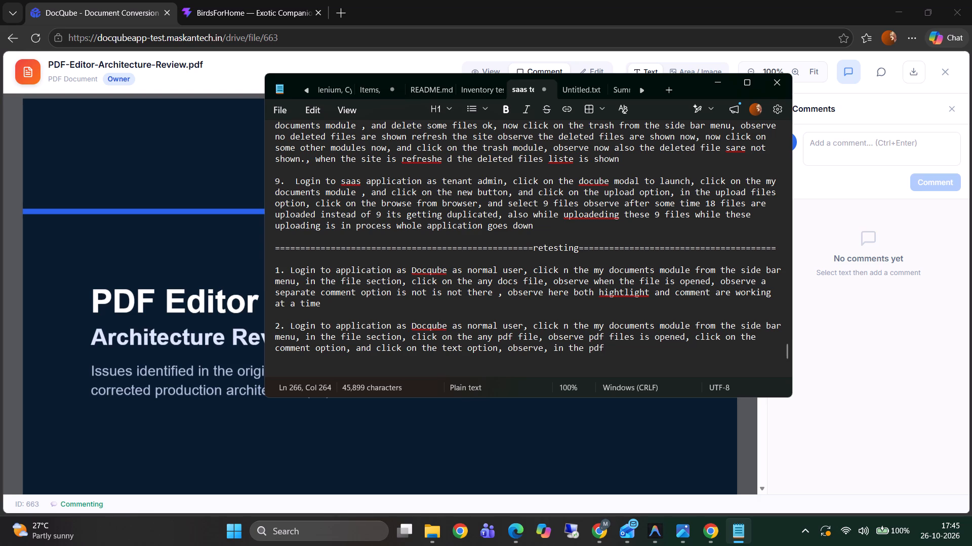
type("for the text also its selecting")
key("space")
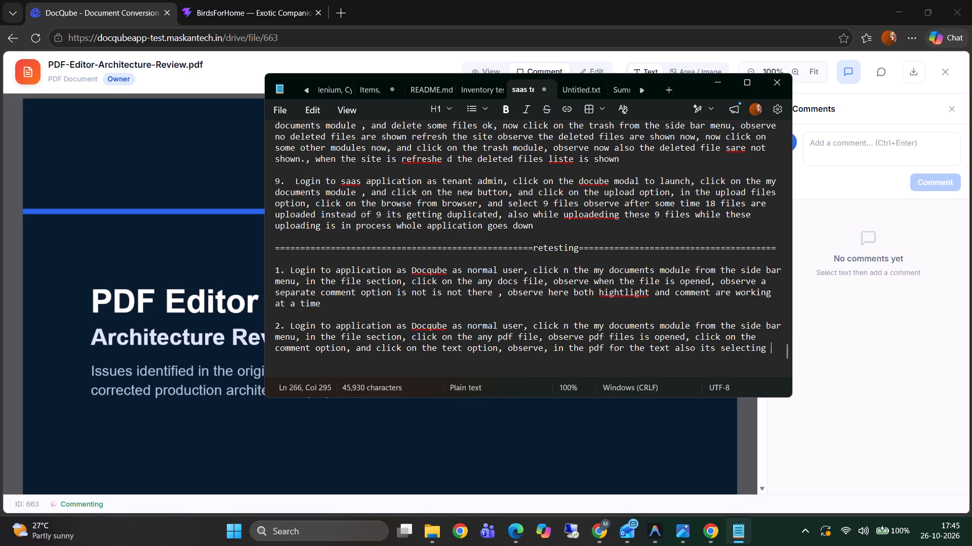
type("ina")
key("BackSpace")
key("space")
type("a block way instead of")
key("space")
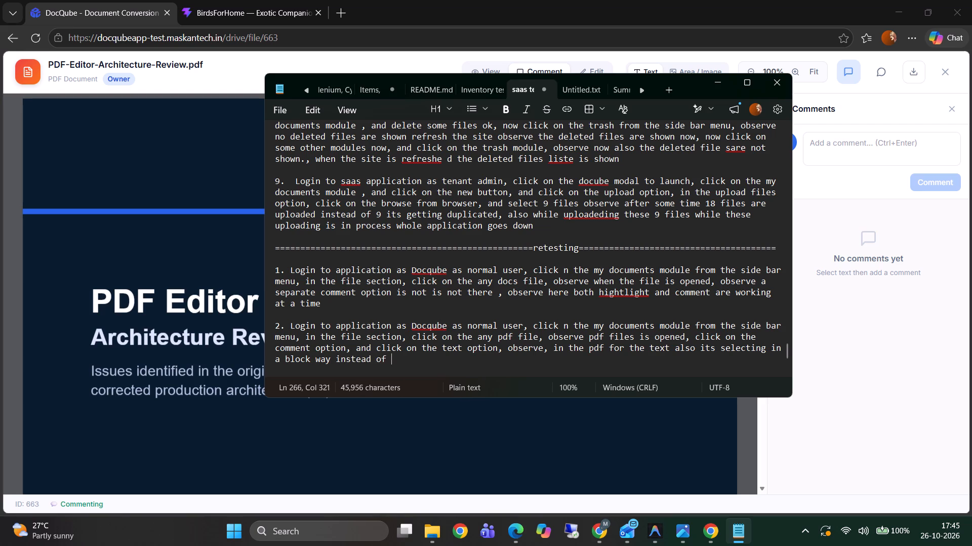
type("text sleection way")
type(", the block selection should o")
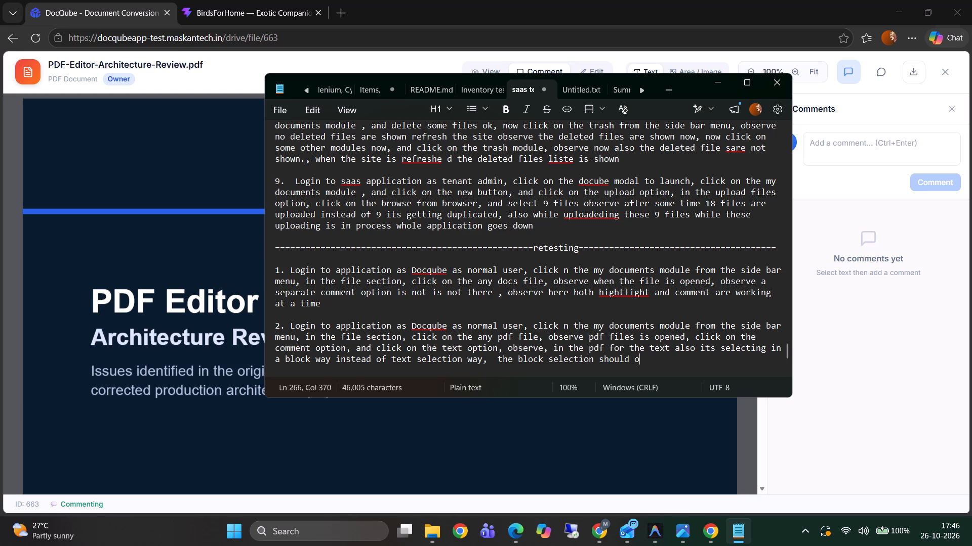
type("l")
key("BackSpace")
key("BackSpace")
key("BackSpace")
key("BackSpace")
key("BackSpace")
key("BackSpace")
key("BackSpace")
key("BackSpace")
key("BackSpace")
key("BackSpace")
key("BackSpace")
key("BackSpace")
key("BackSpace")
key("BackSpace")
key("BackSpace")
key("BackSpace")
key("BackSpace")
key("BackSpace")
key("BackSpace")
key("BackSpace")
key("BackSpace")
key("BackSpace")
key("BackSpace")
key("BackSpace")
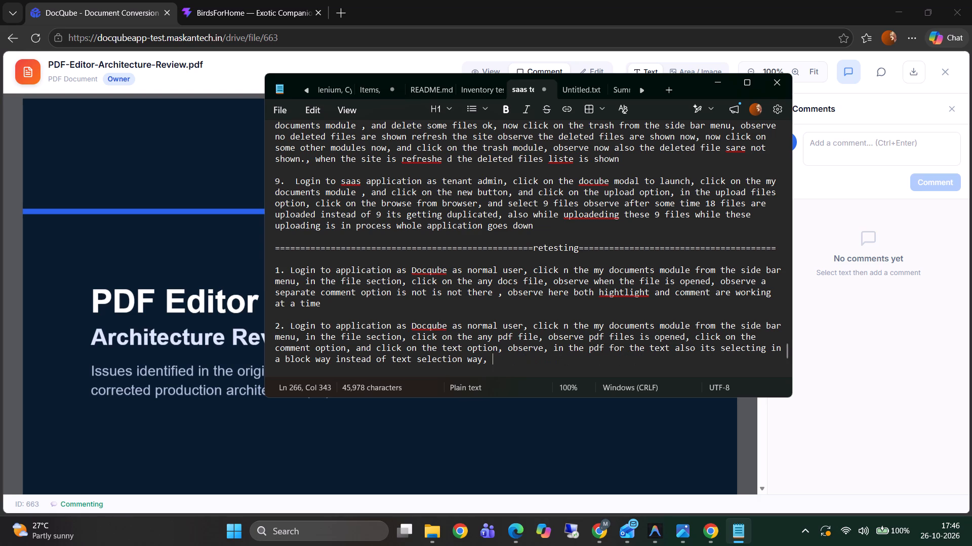
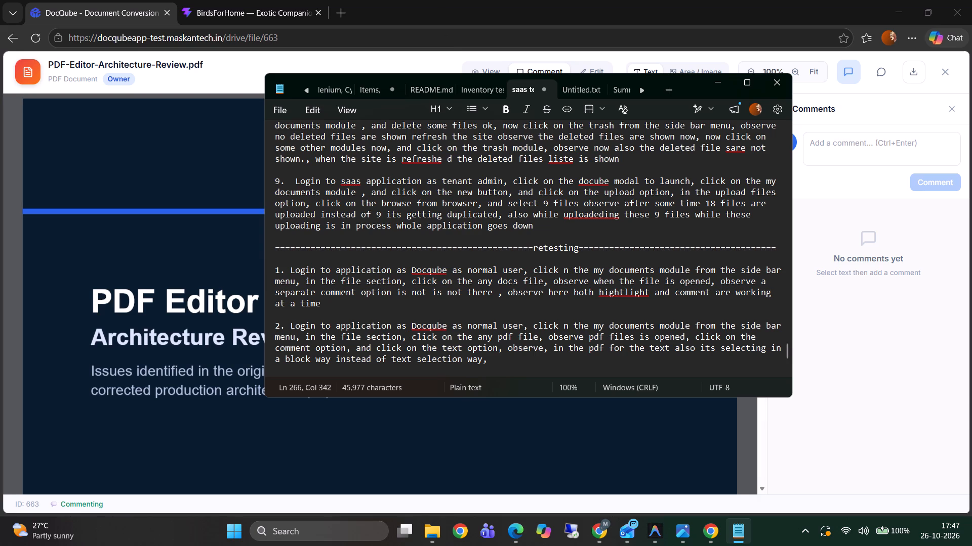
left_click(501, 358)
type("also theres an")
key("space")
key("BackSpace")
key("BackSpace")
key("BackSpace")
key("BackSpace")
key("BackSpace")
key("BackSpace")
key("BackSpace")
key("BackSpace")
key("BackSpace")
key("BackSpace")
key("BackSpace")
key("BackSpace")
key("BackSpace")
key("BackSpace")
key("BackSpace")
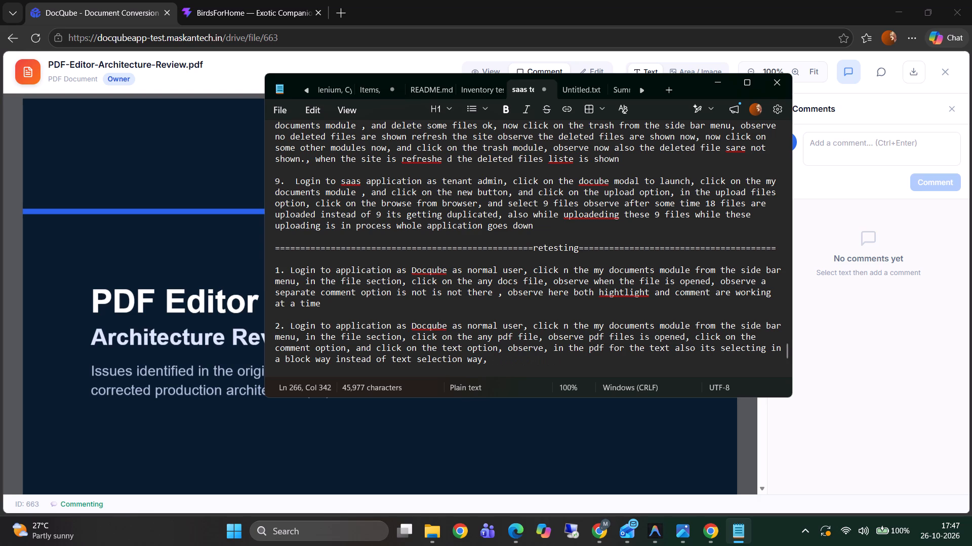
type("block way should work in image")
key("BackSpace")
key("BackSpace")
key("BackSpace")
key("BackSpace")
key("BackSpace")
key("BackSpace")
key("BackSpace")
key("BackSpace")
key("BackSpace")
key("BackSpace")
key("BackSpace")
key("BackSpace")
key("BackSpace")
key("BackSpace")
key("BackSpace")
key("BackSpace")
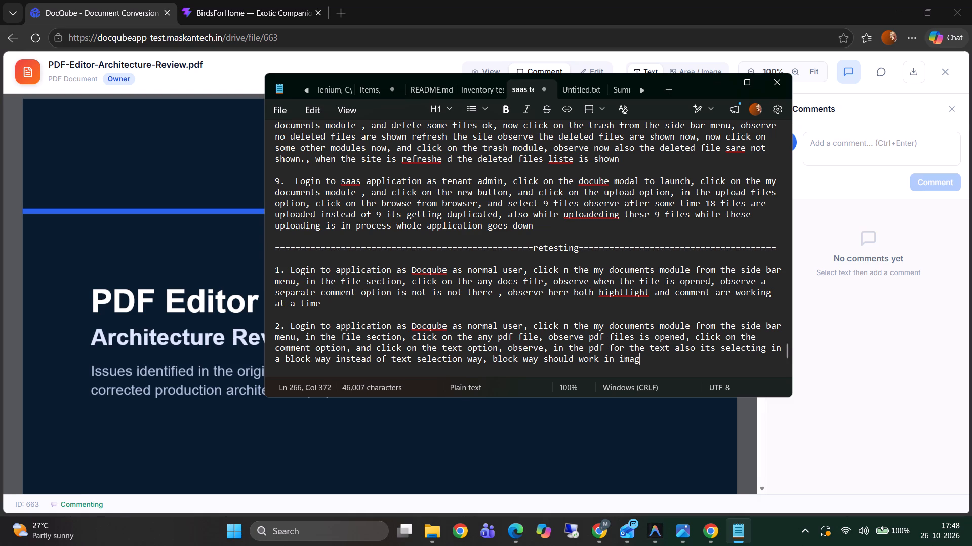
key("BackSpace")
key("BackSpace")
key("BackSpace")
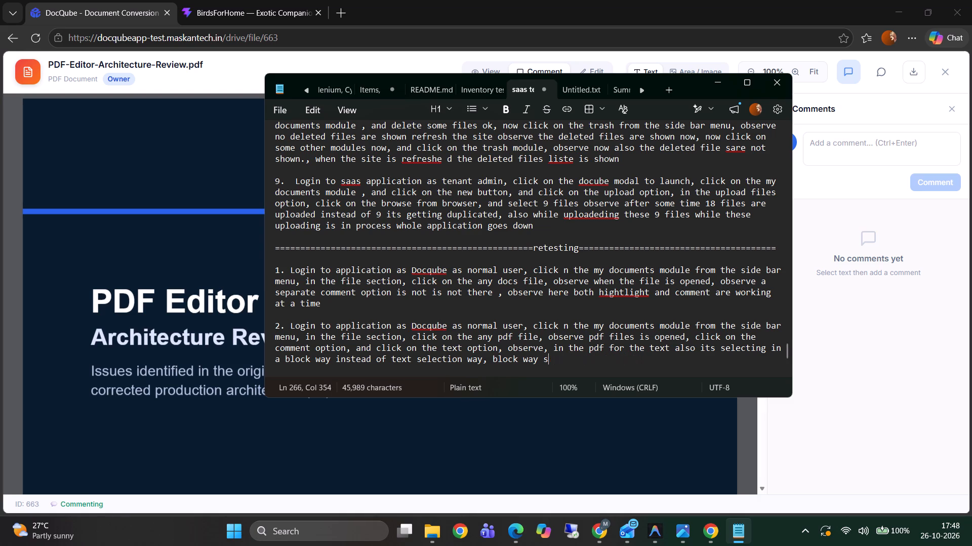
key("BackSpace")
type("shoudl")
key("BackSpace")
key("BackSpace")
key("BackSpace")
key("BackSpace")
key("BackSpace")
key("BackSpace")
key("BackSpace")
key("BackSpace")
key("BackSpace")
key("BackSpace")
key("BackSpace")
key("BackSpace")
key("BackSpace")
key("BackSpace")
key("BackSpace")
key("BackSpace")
Remove the trailing comma from retesting item 2 and start a new item numbered "3." below it.
key("BackSpace")
key("BackSpace")
key("Return")
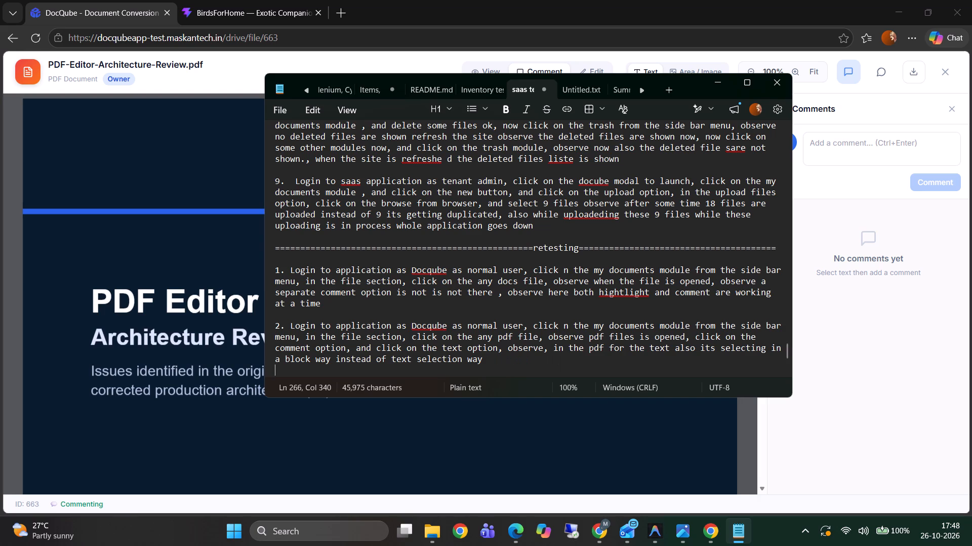
key("Return")
type("3.")
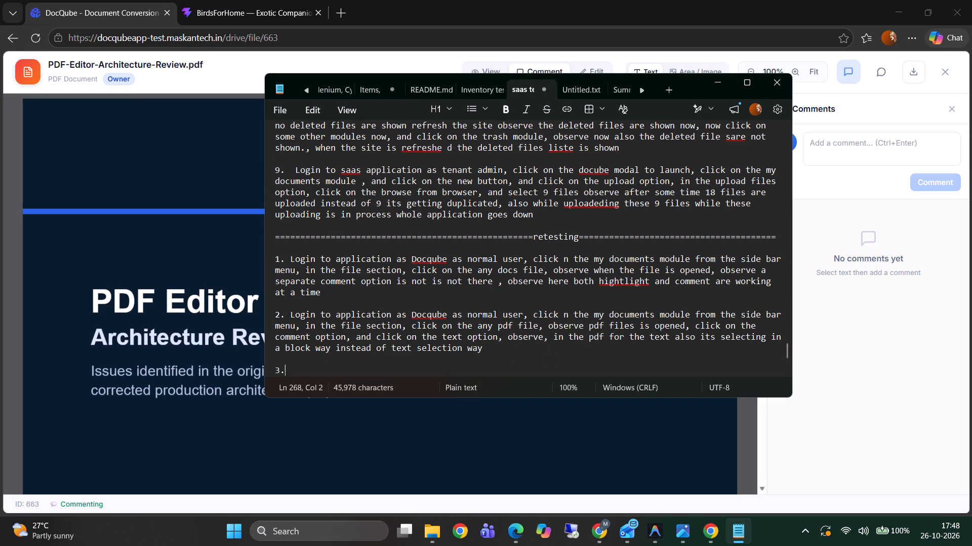
key("space")
Switch to the PDF in Edge and, in Area / Image comment mode, mark an area over the BEFORE diagram in section 2.
left_click(117, 235)
scroll(485, 286, "up", 1)
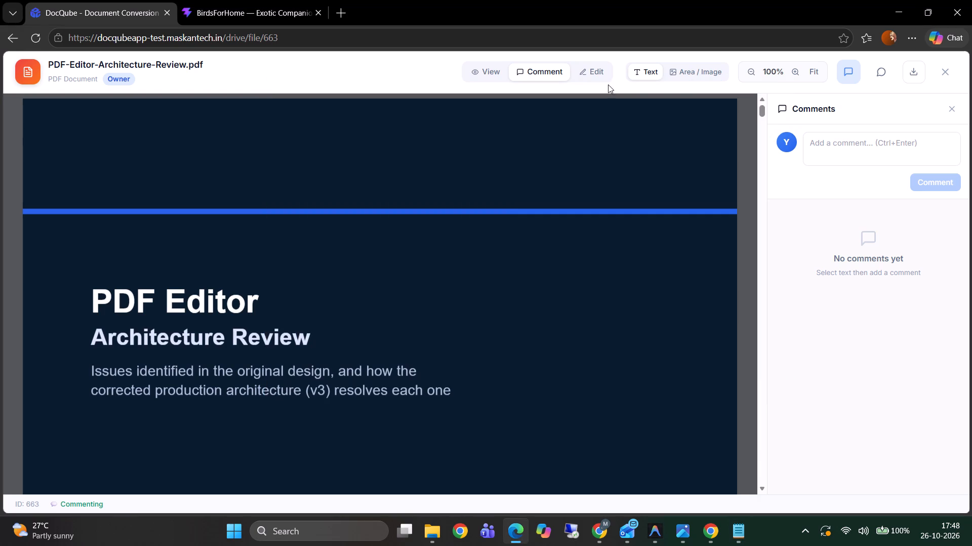
left_click(685, 76)
scroll(507, 284, "down", 8)
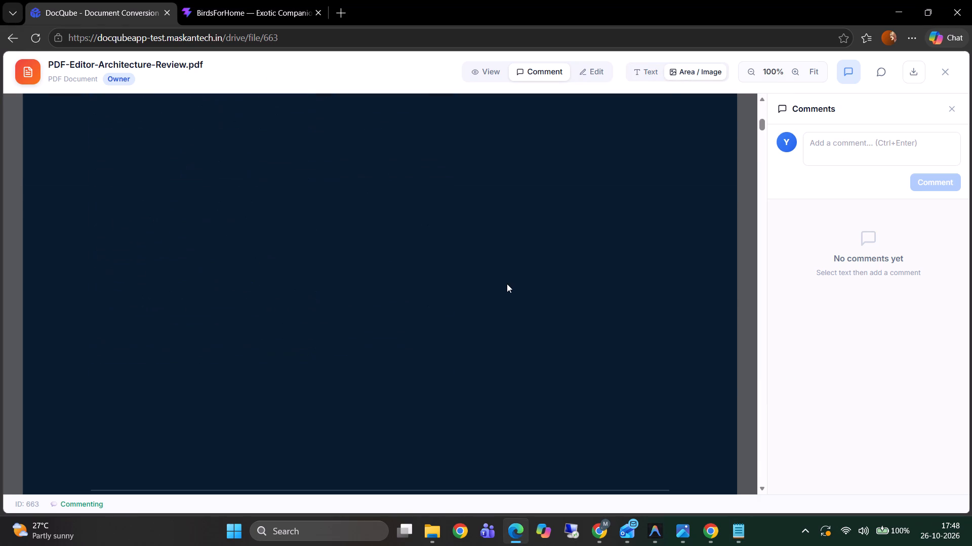
scroll(507, 284, "down", 14)
scroll(510, 277, "up", 1)
scroll(511, 277, "down", 9)
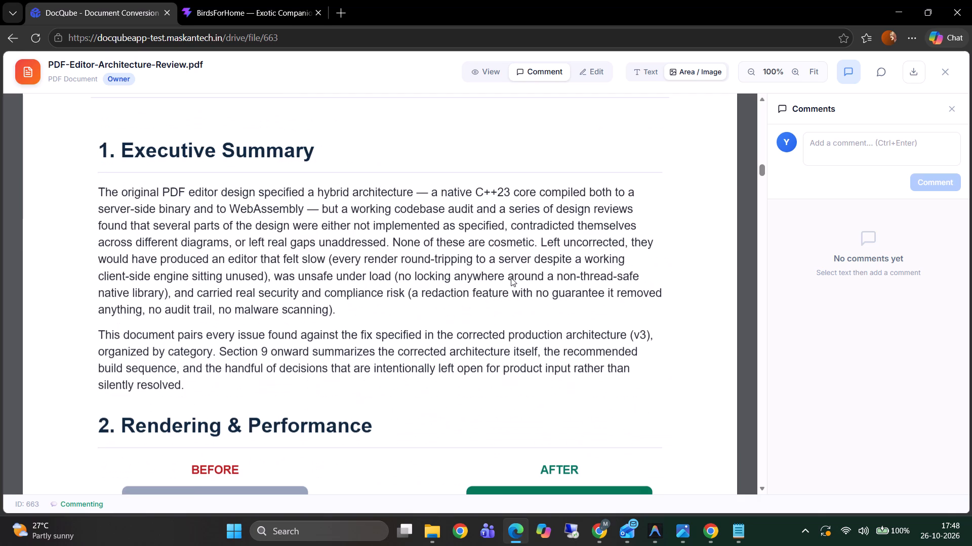
scroll(511, 278, "down", 10)
scroll(289, 217, "up", 3)
left_click_drag(105, 245, 388, 393)
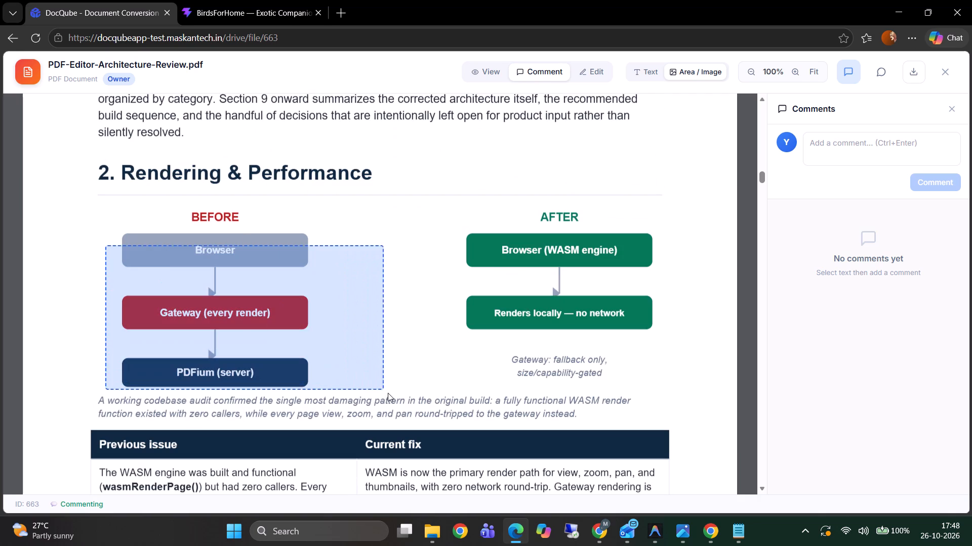
left_click_drag(388, 393, 389, 393)
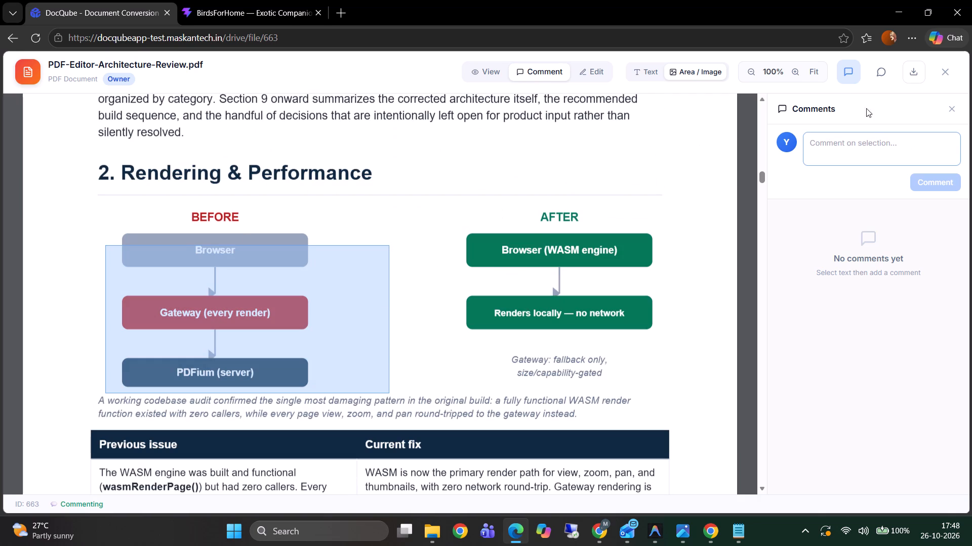
Test switching the comment selection mode back and forth between Text and Area / Image, ending on Text.
left_click(652, 73)
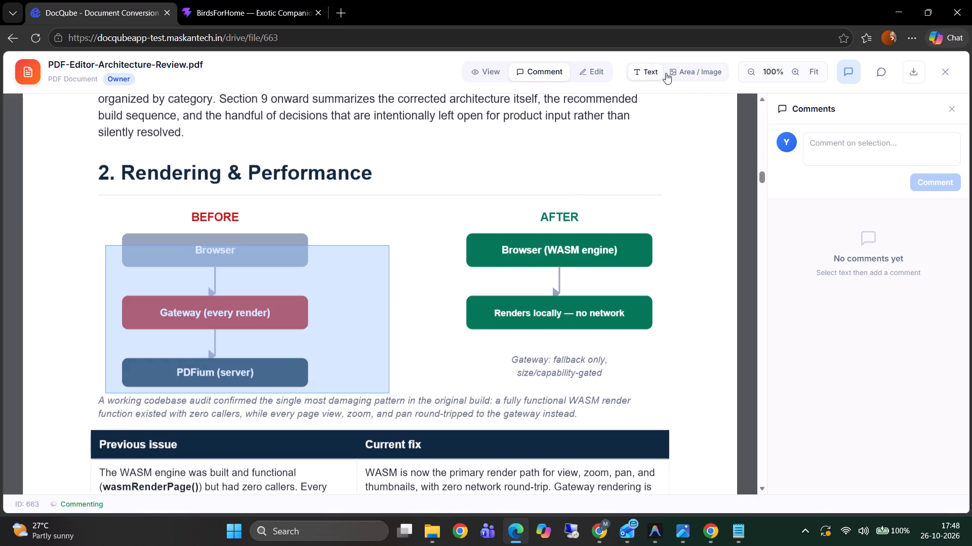
left_click(675, 70)
left_click(639, 63)
left_click(648, 71)
left_click(686, 77)
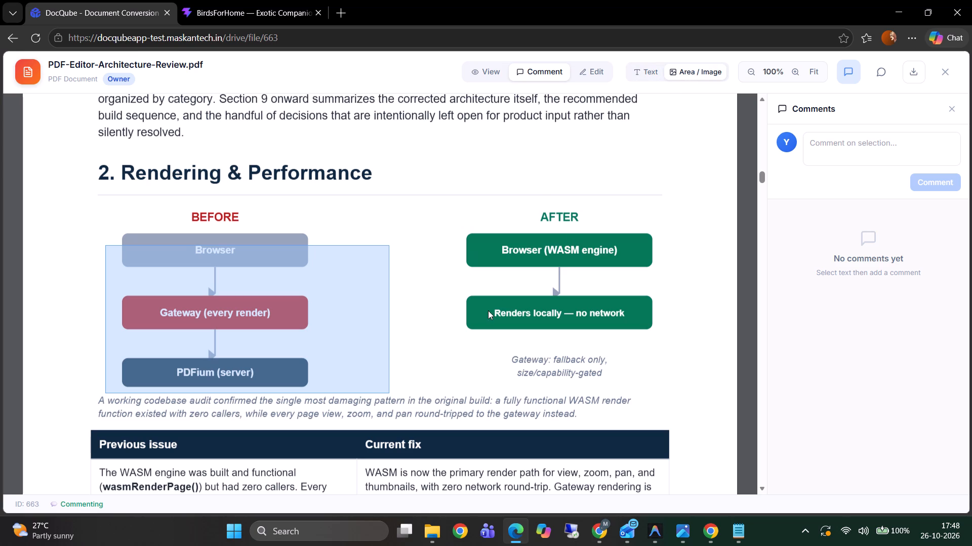
left_click(487, 311)
left_click(644, 67)
left_click(700, 68)
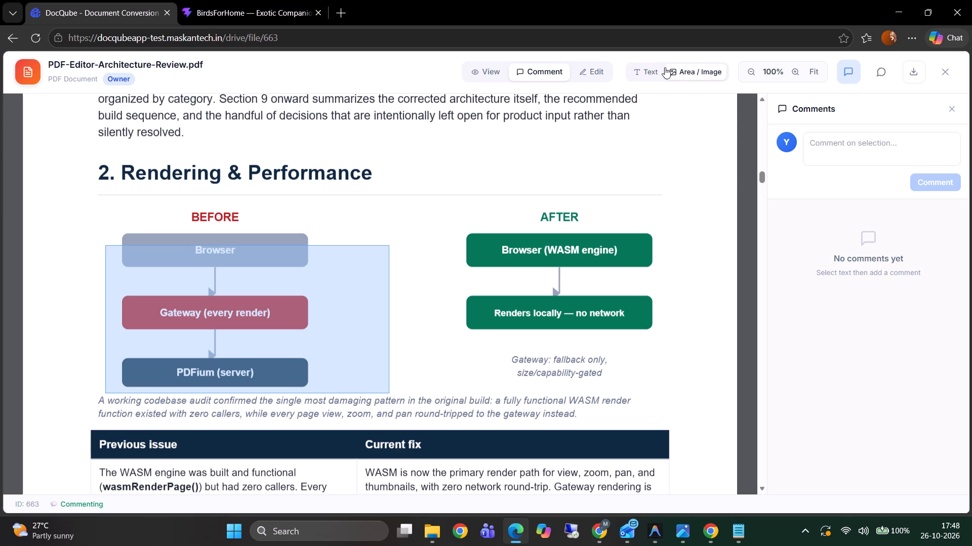
left_click(665, 67)
left_click(656, 63)
left_click(654, 65)
Add the comment "c1" to the Executive Summary text running from "scanning)." into "This document pairs every issue found against the fix specified".
scroll(535, 223, "up", 2)
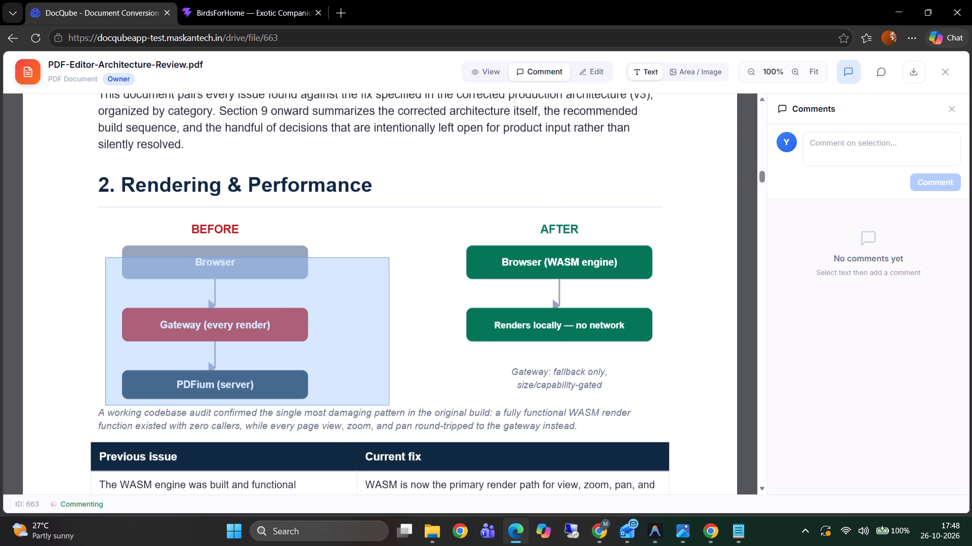
left_click_drag(248, 185, 391, 219)
left_click(141, 149)
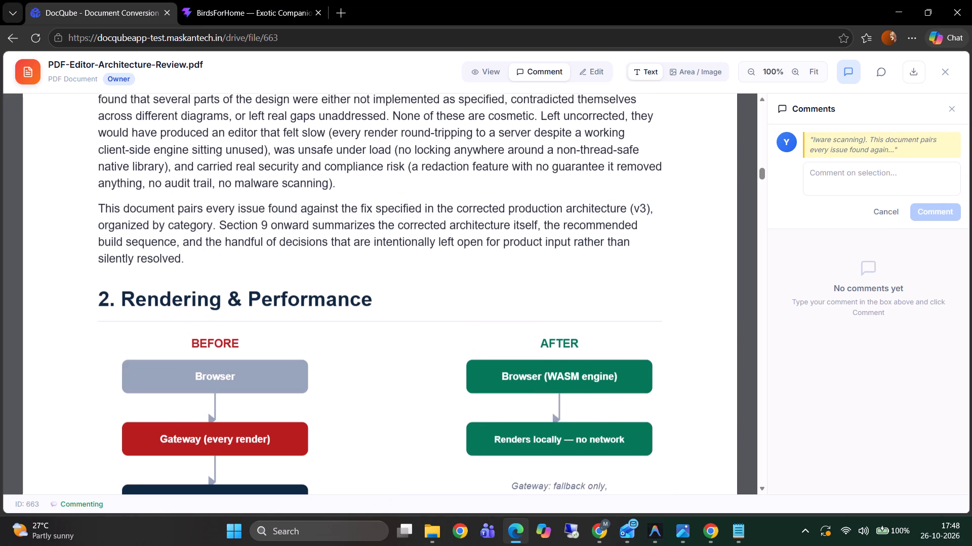
left_click(861, 177)
type("c1")
left_click(945, 212)
Add the comment "c2" to a text selection starting at "dead network call, on every page" in the following page's issue table.
scroll(485, 274, "down", 9)
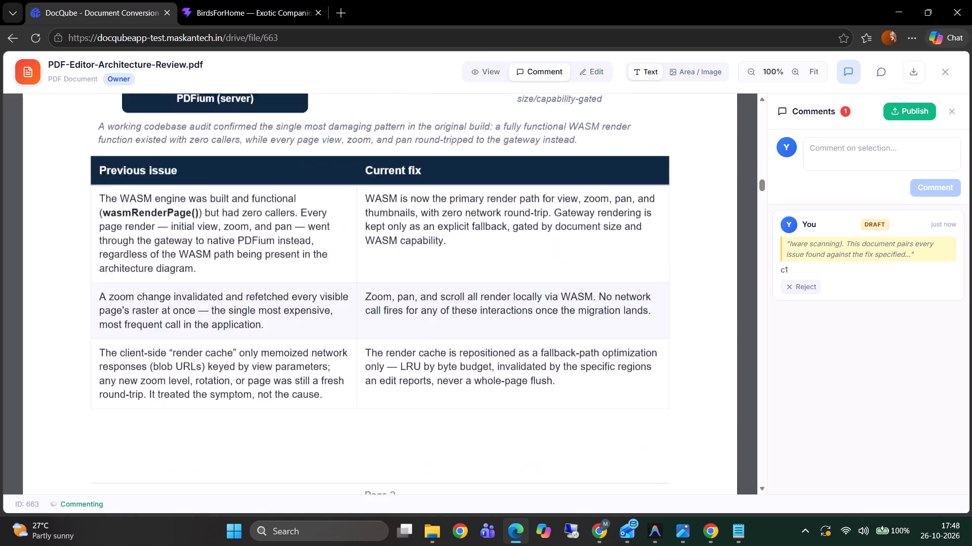
scroll(134, 276, "down", 4)
left_click_drag(159, 276, 219, 292)
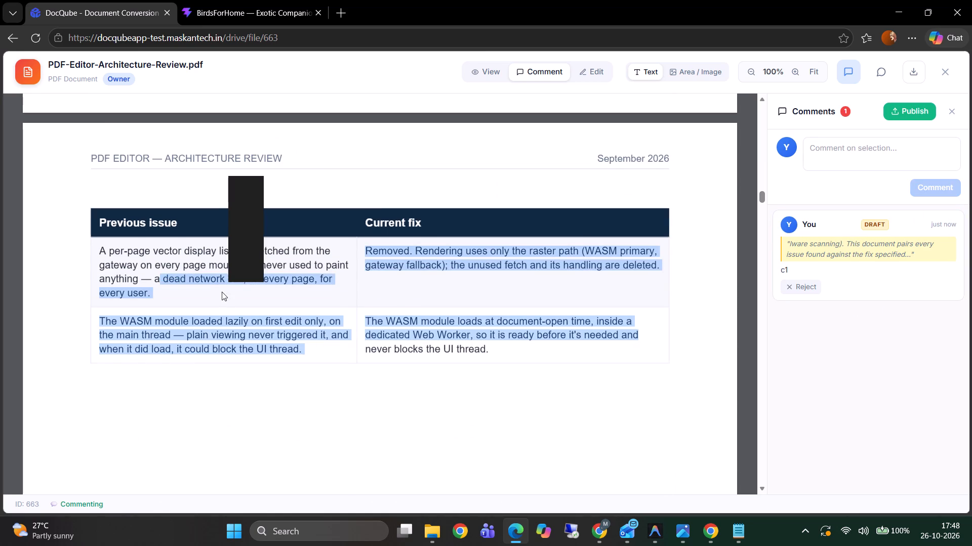
left_click(863, 168)
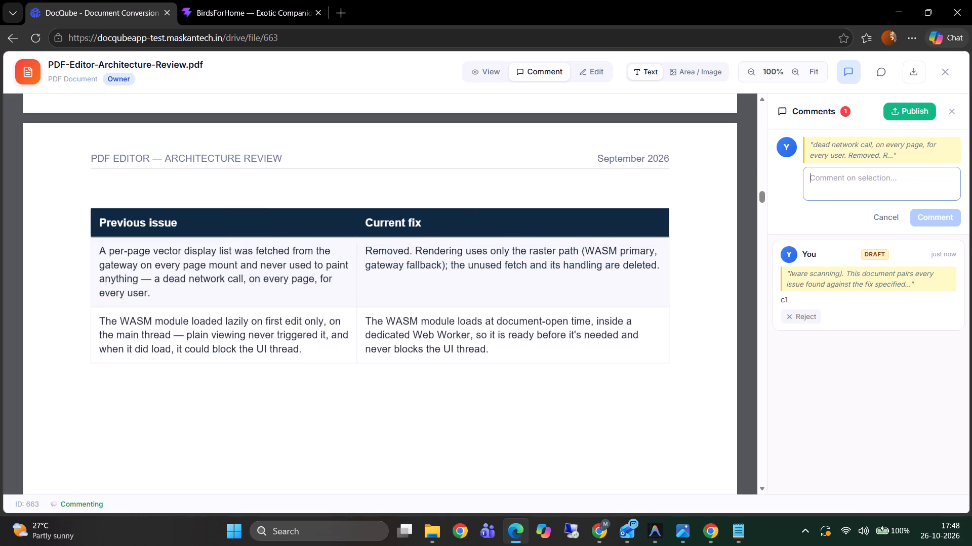
type("c2")
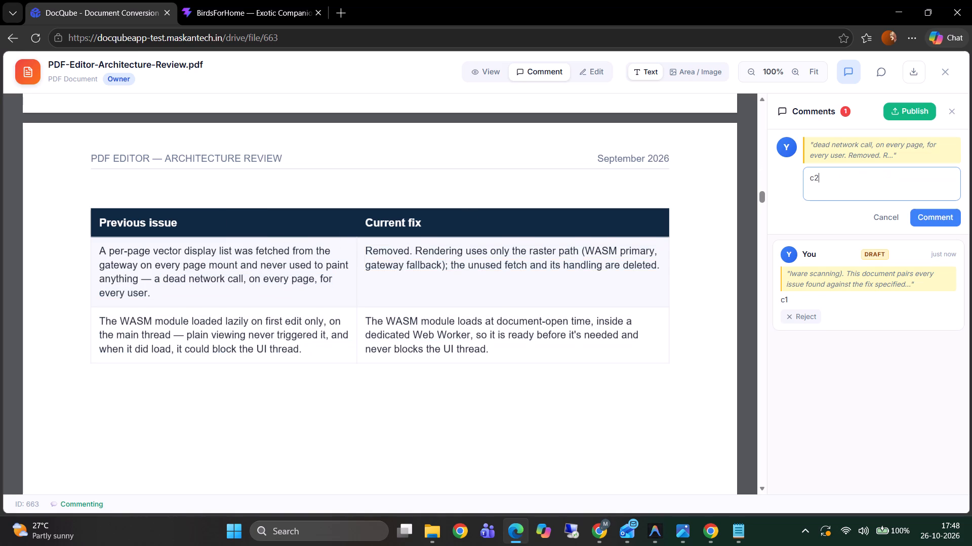
left_click(933, 214)
Add the comment "c3" to a text selection starting at "concurrency instead of just moving the blocking call" in the table above section 4.
scroll(536, 262, "down", 10)
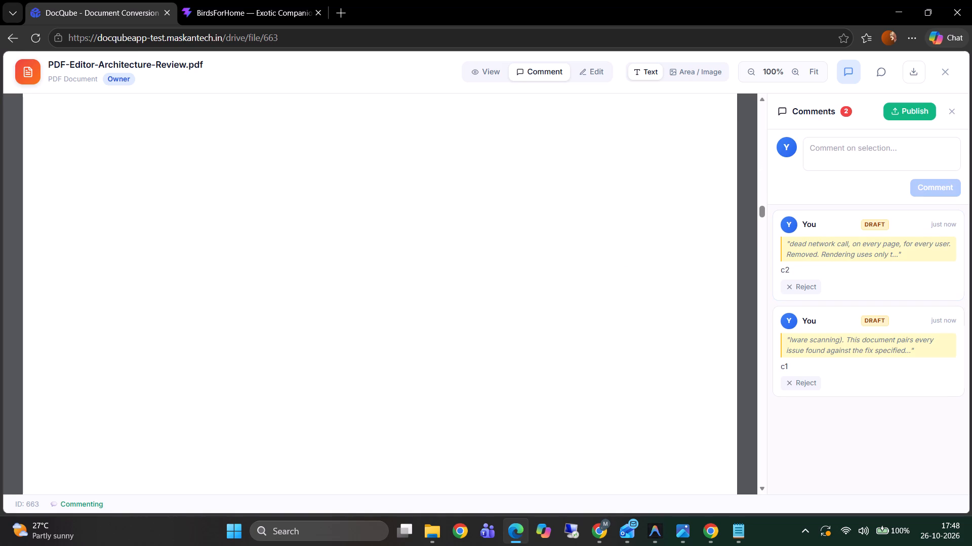
scroll(534, 263, "down", 9)
left_click_drag(277, 200, 382, 244)
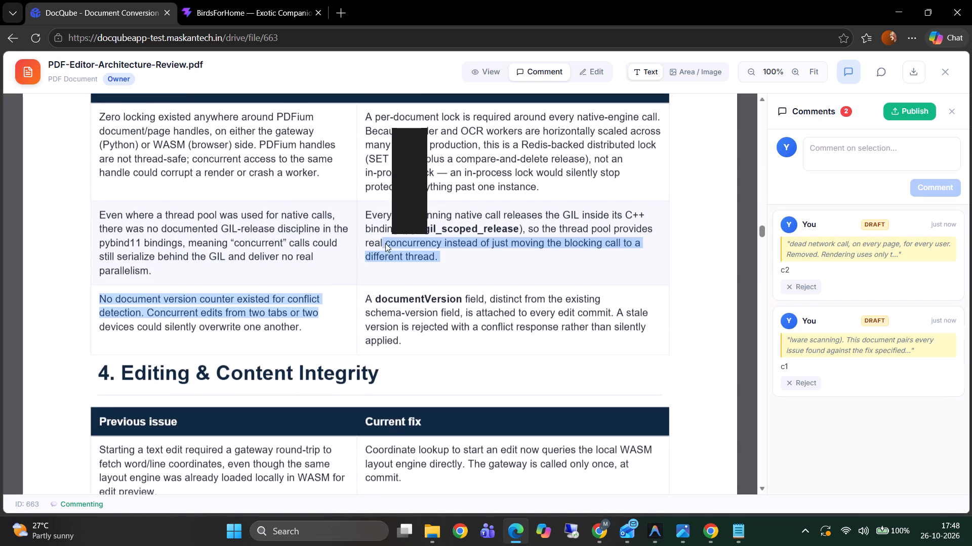
type("c3")
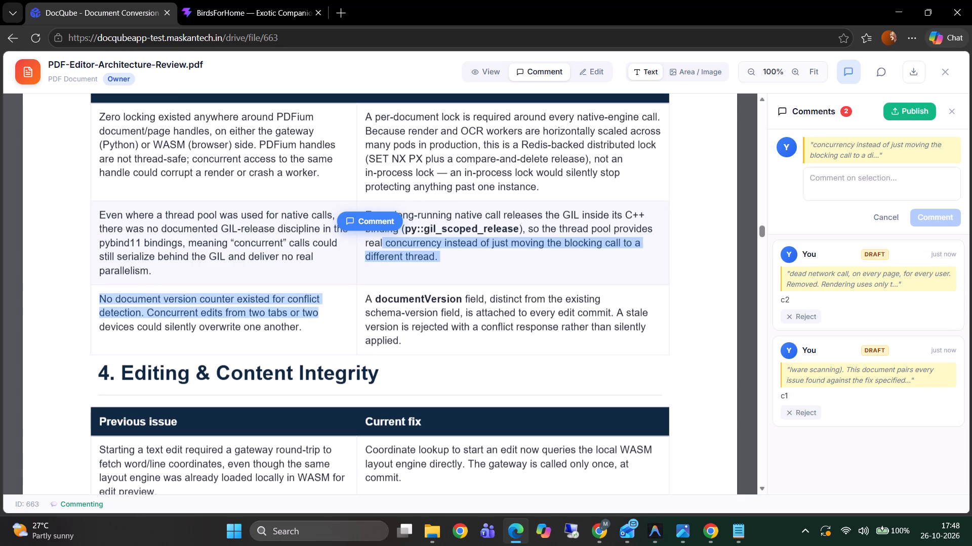
left_click(846, 174)
key("c")
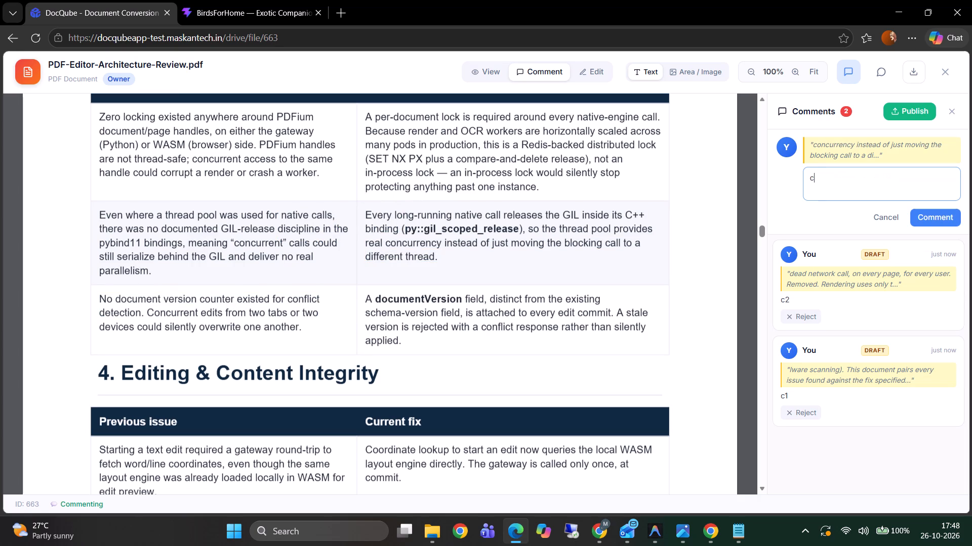
key("3")
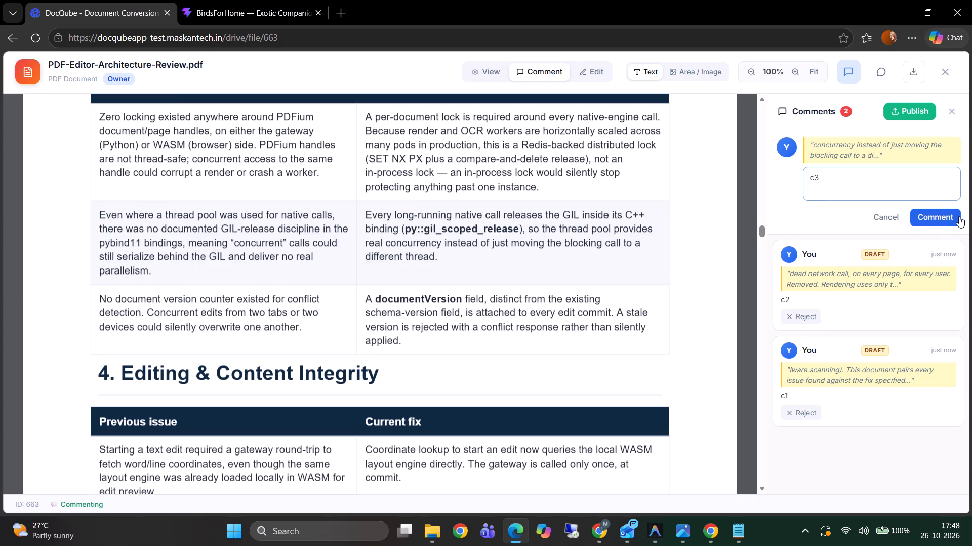
left_click(947, 215)
Add the comment "c4" to the page 9 text running from "permissions, versions, file bytes, revisions)" to "written to Redis".
scroll(577, 252, "down", 13)
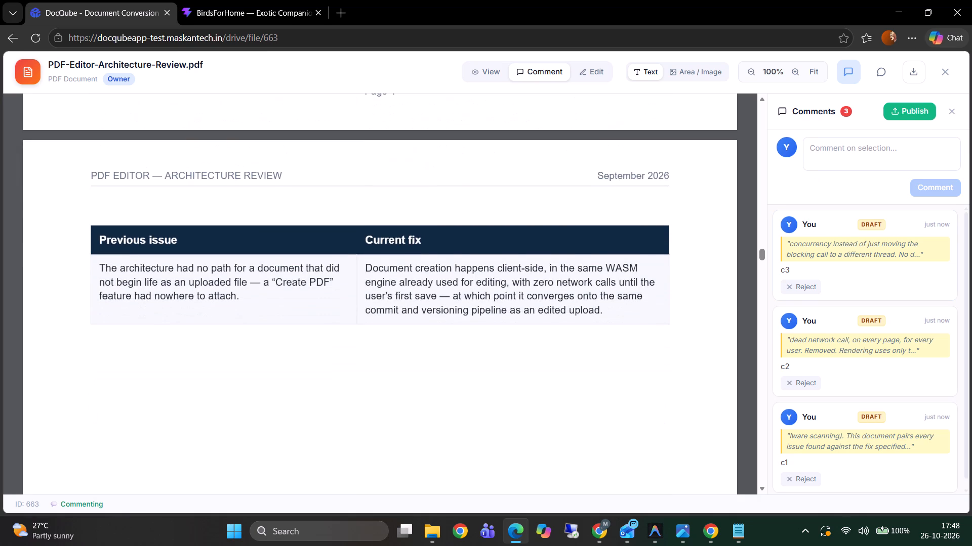
scroll(520, 242, "down", 20)
scroll(520, 242, "down", 5)
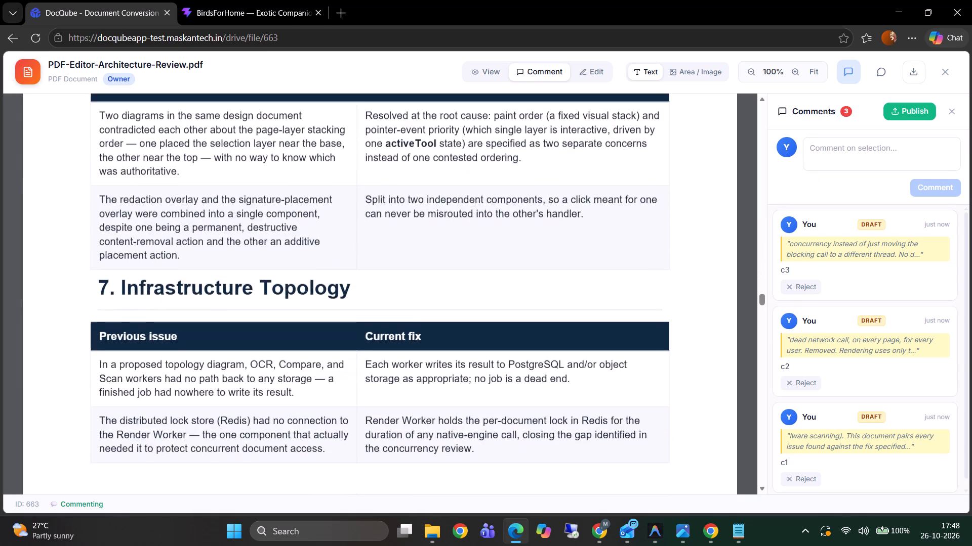
scroll(520, 241, "up", 7)
scroll(520, 241, "down", 1)
scroll(520, 241, "up", 1)
scroll(520, 241, "down", 18)
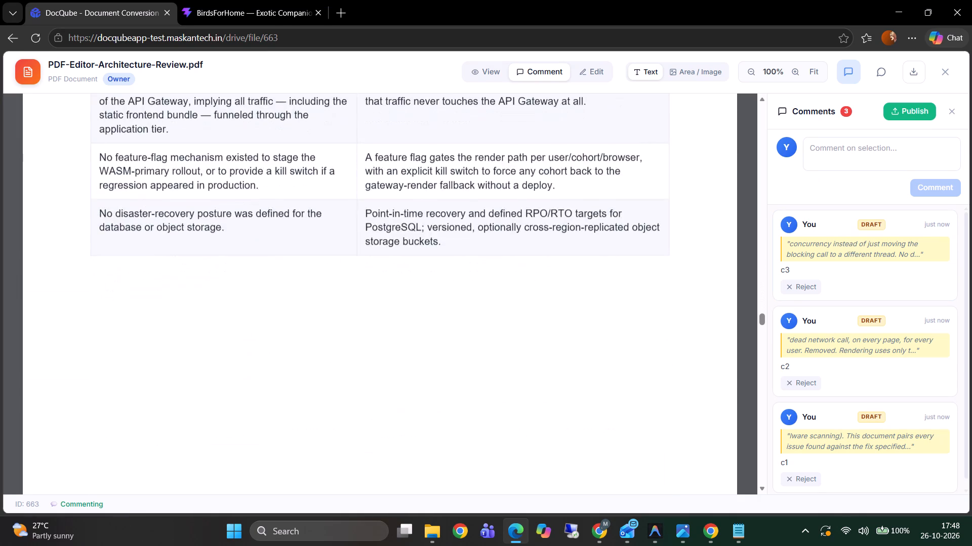
scroll(526, 236, "down", 7)
scroll(526, 236, "down", 18)
scroll(526, 236, "down", 6)
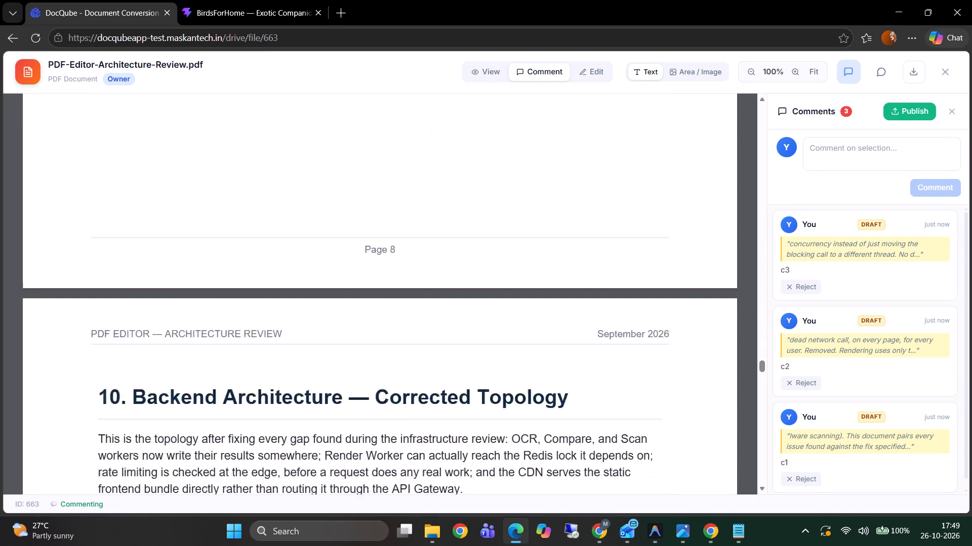
scroll(526, 236, "down", 12)
scroll(526, 236, "up", 6)
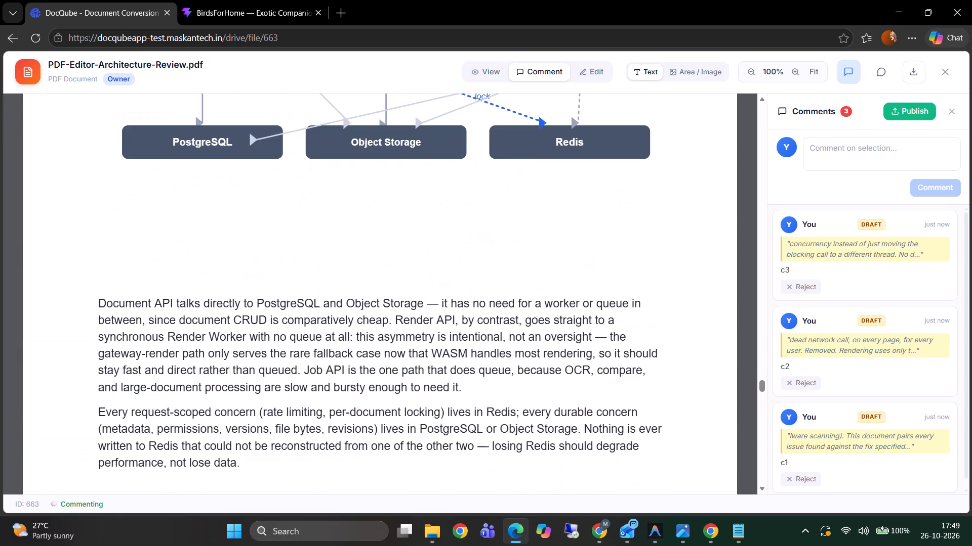
scroll(390, 375, "down", 2)
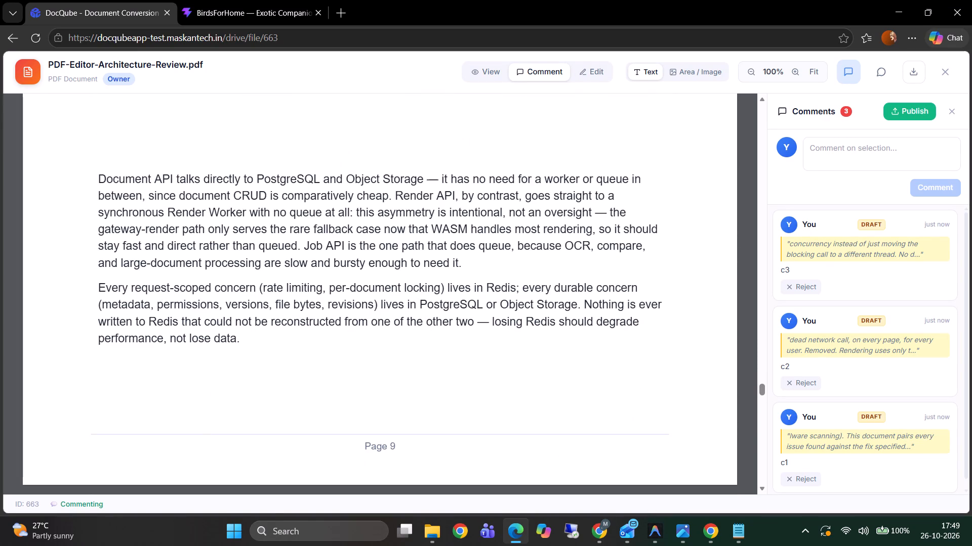
left_click_drag(155, 306, 180, 324)
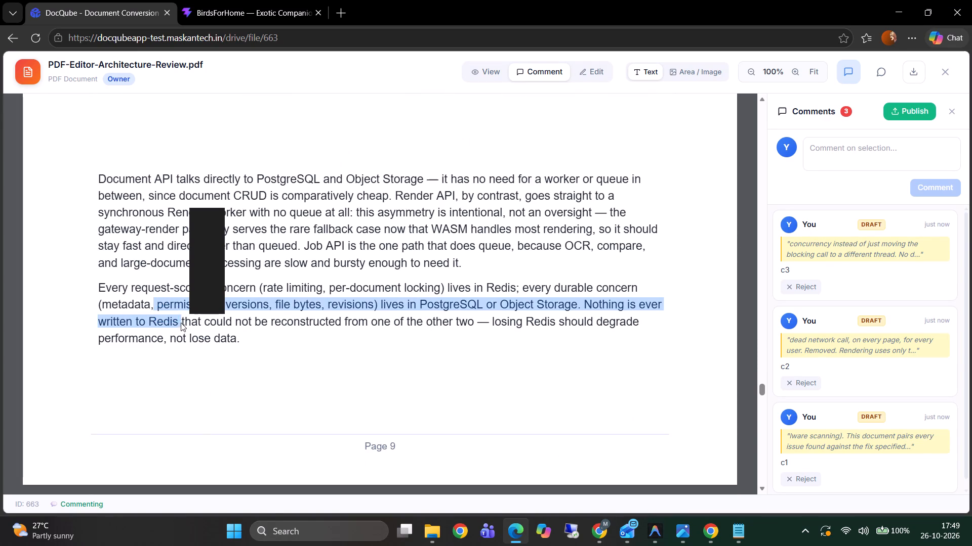
left_click(826, 180)
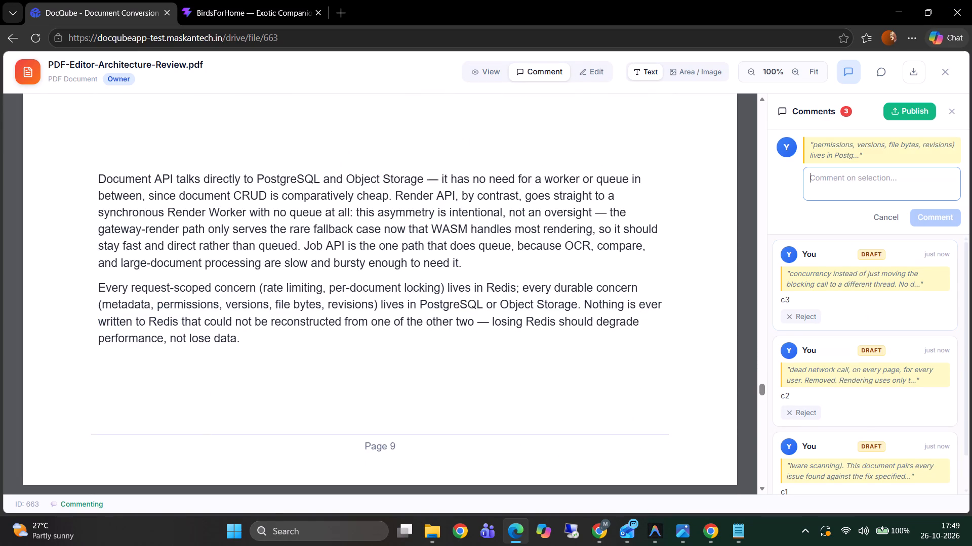
type("c4")
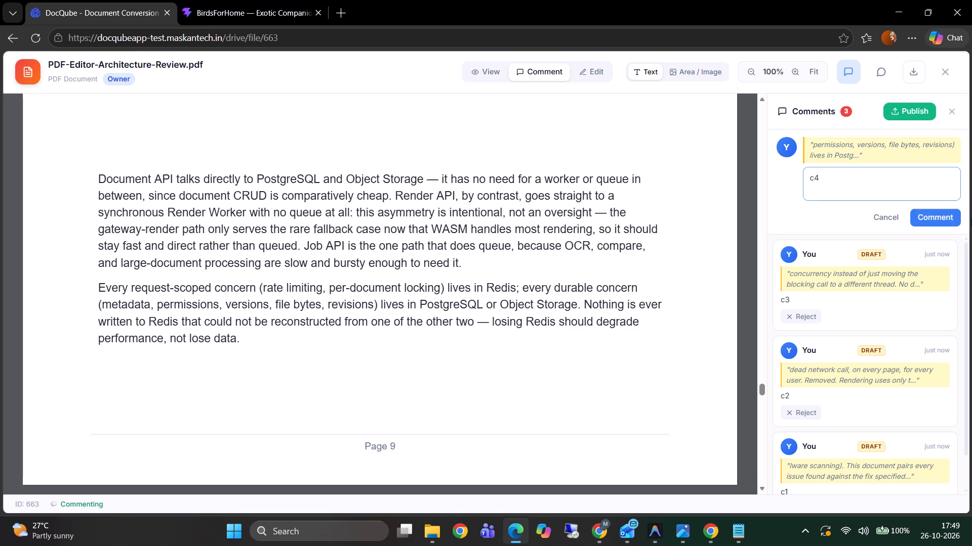
left_click(950, 218)
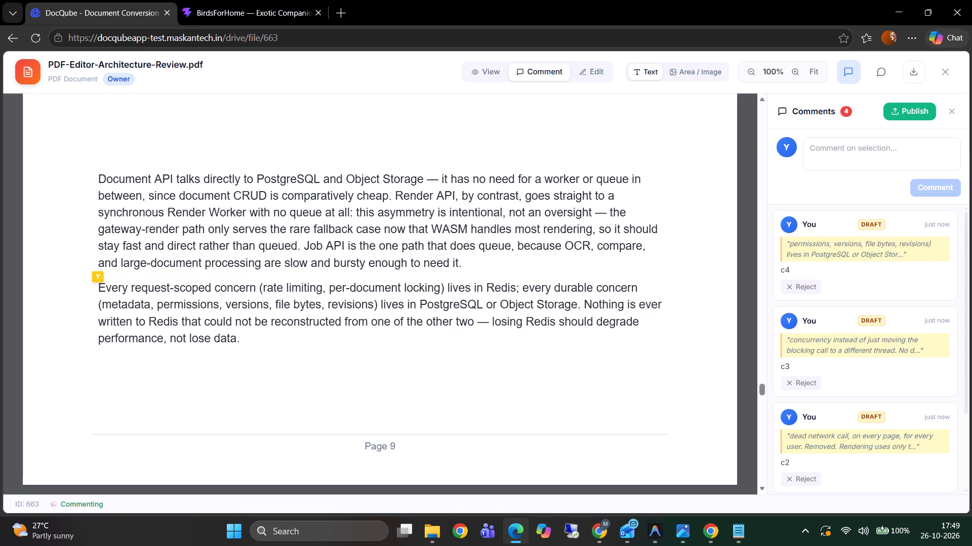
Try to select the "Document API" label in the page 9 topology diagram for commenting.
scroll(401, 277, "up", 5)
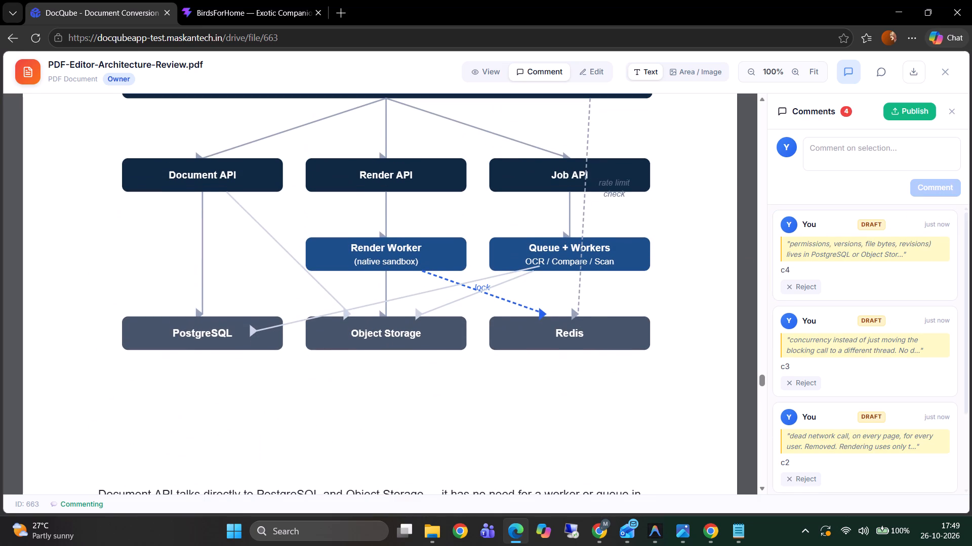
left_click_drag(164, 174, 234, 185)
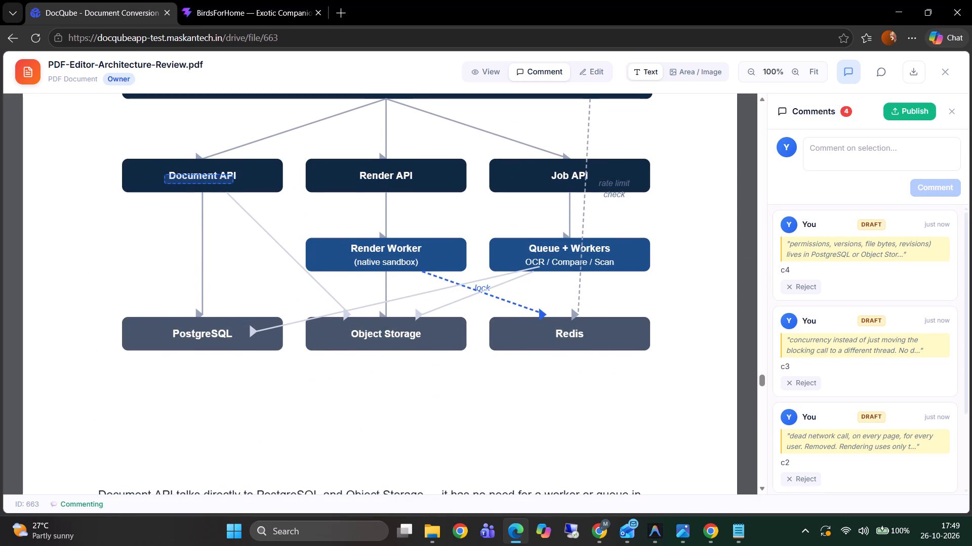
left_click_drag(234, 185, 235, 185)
Look through the pages following the topology diagram, as far as the numbered list ending in "Production deployment (staged via feature flags)".
scroll(529, 309, "down", 5)
scroll(529, 309, "up", 5)
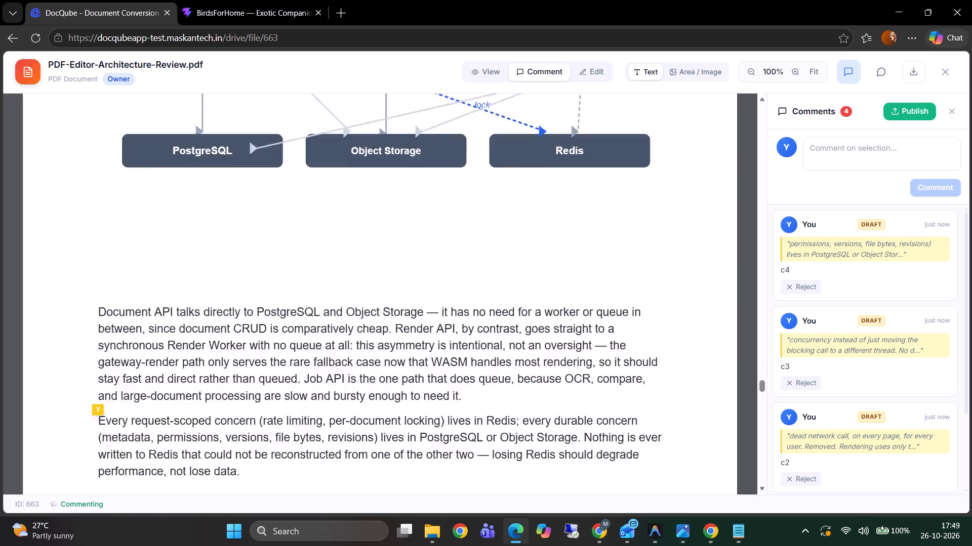
scroll(529, 309, "up", 5)
scroll(503, 314, "down", 19)
scroll(501, 310, "down", 18)
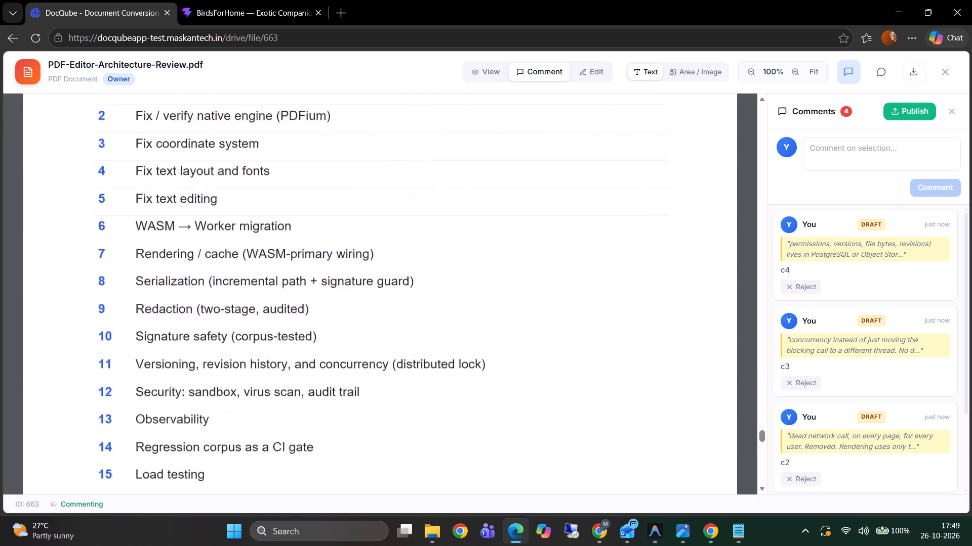
scroll(501, 310, "up", 5)
scroll(501, 310, "down", 3)
scroll(501, 310, "up", 1)
scroll(501, 310, "down", 7)
scroll(501, 310, "up", 4)
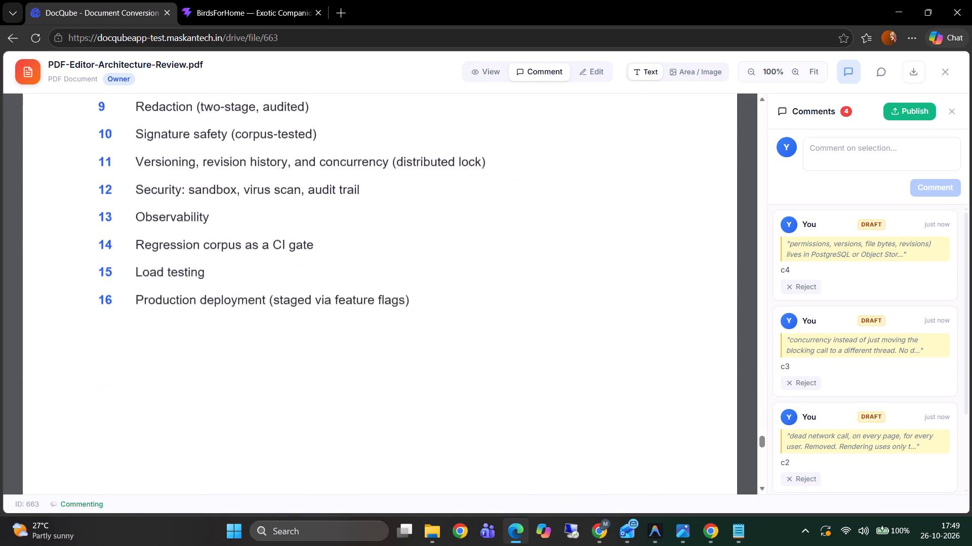
Add the comment "c5" to the text "Serializati" in item 8 of the numbered build sequence.
scroll(501, 310, "up", 4)
scroll(397, 317, "down", 3)
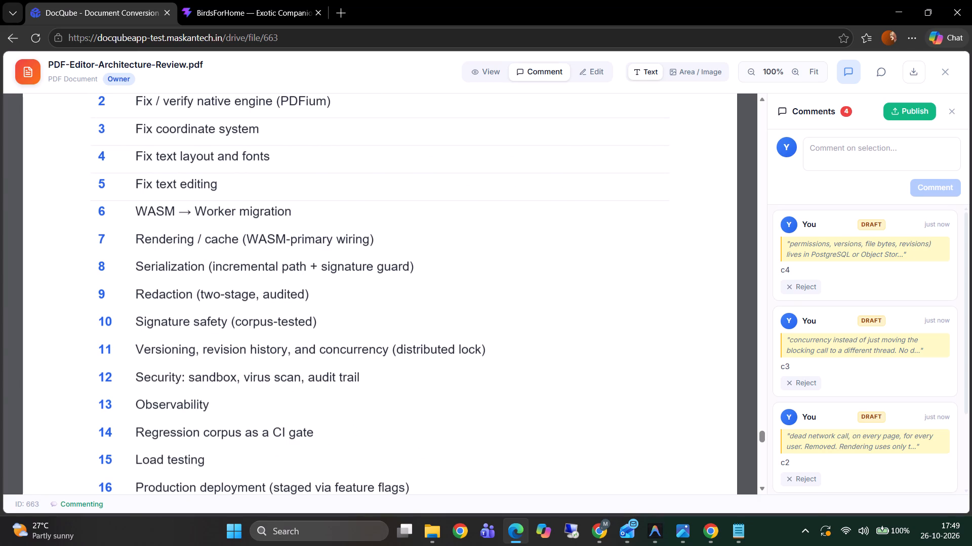
left_click_drag(137, 267, 189, 265)
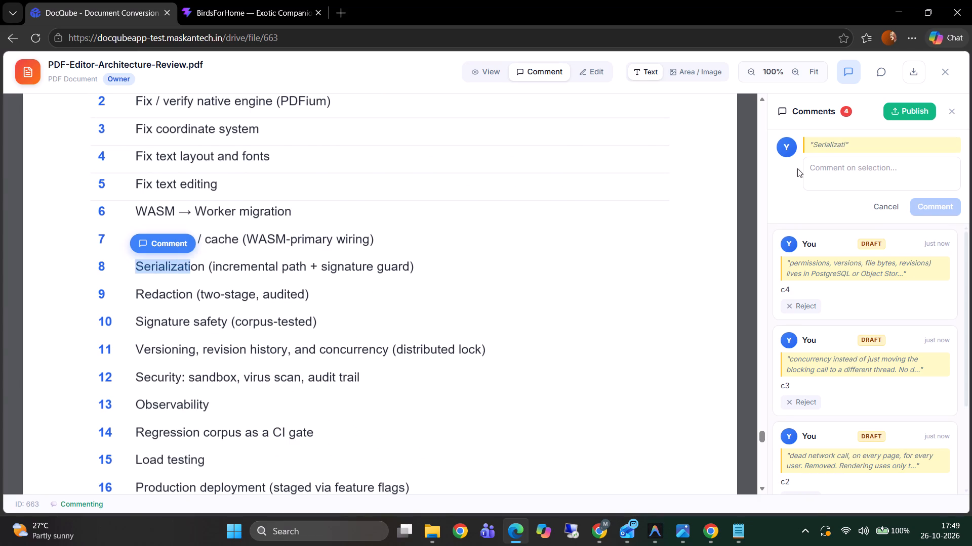
left_click(844, 160)
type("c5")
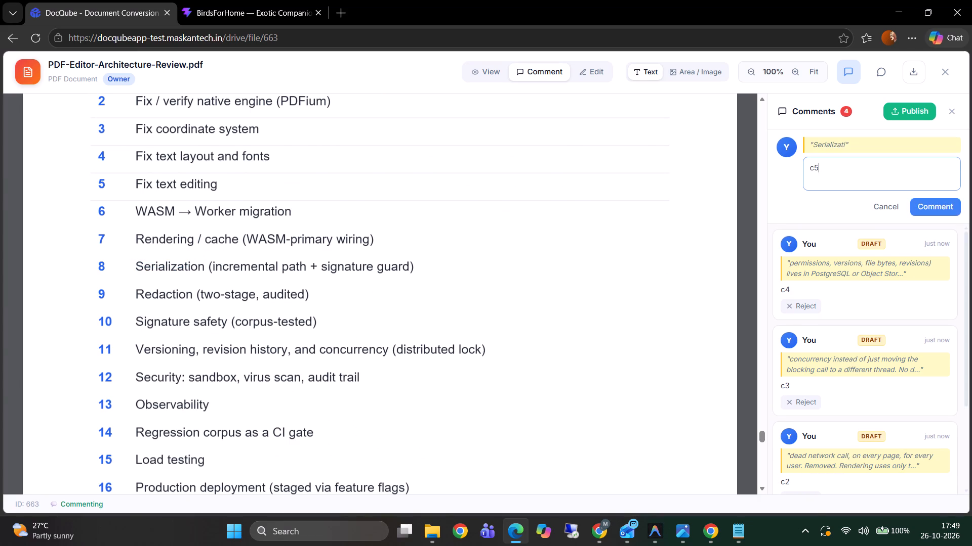
left_click(951, 207)
Open the draft comments c1, c2, c3, c4 and c5 in turn to check that each jumps to its place in the document.
scroll(863, 318, "down", 10)
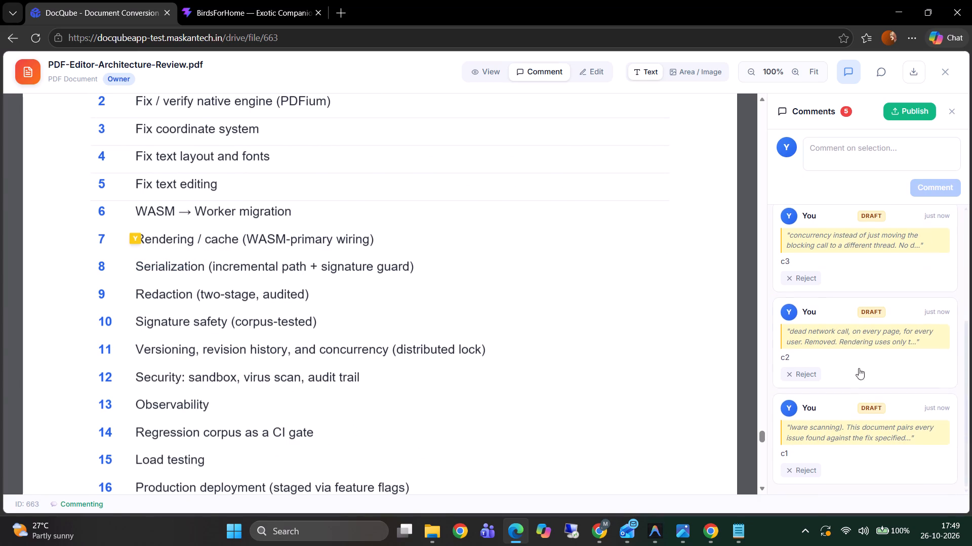
left_click(852, 436)
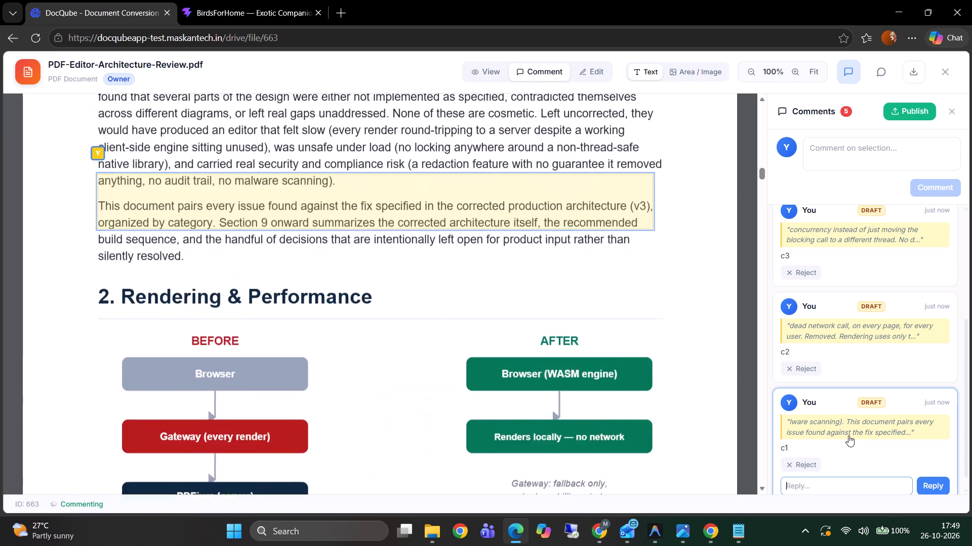
left_click(836, 335)
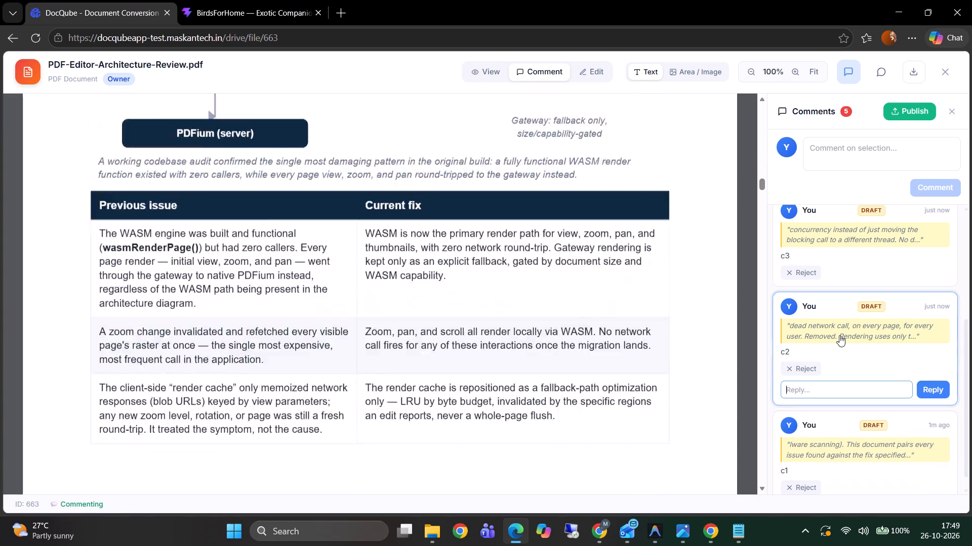
left_click(820, 240)
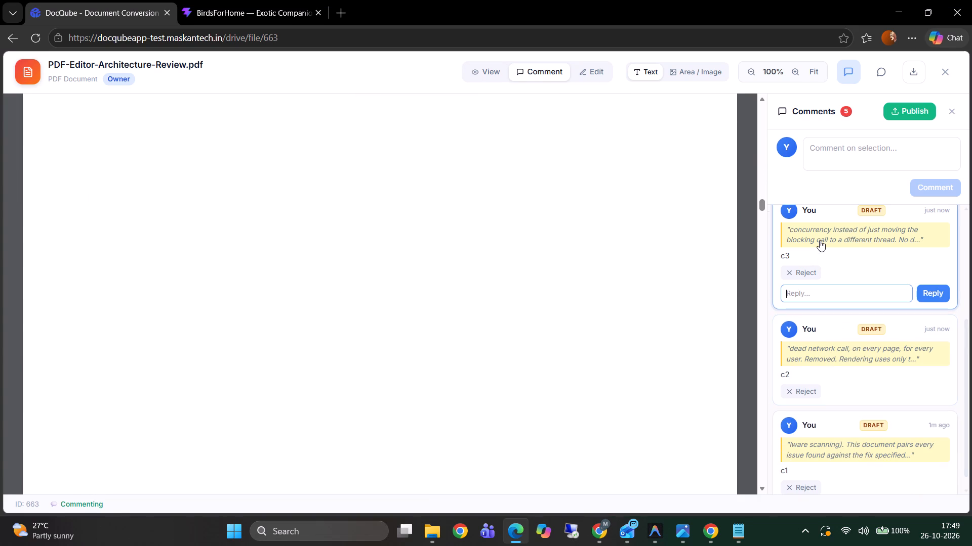
scroll(825, 283, "up", 2)
left_click(822, 272)
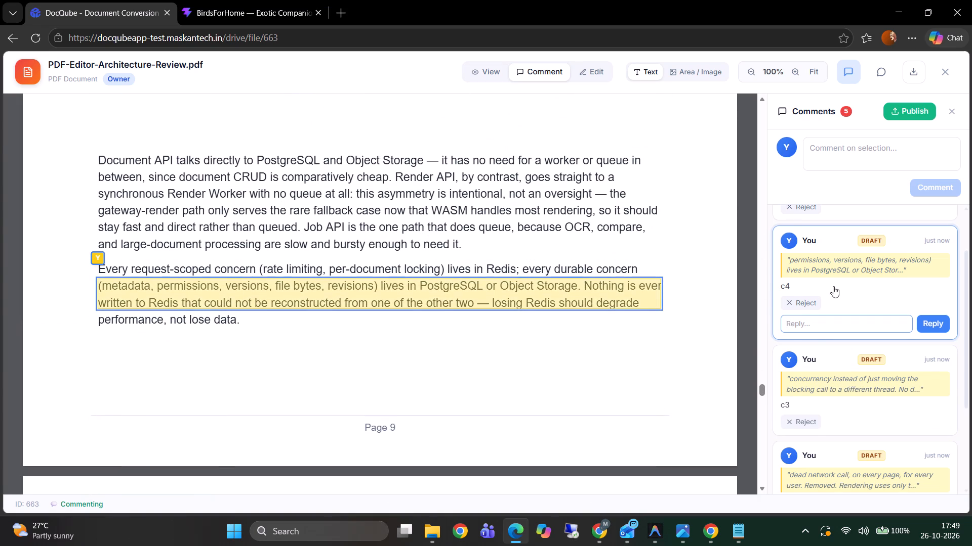
scroll(833, 286, "up", 3)
left_click(826, 249)
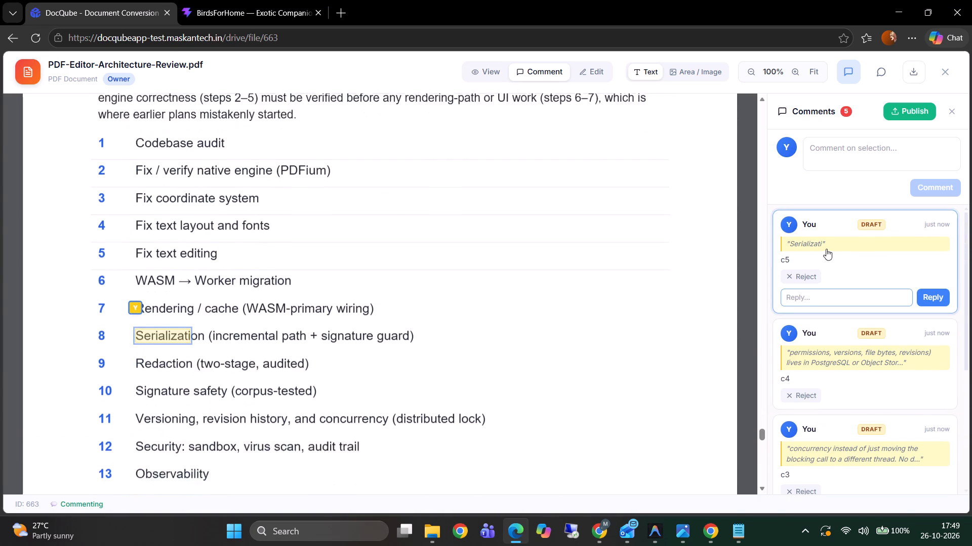